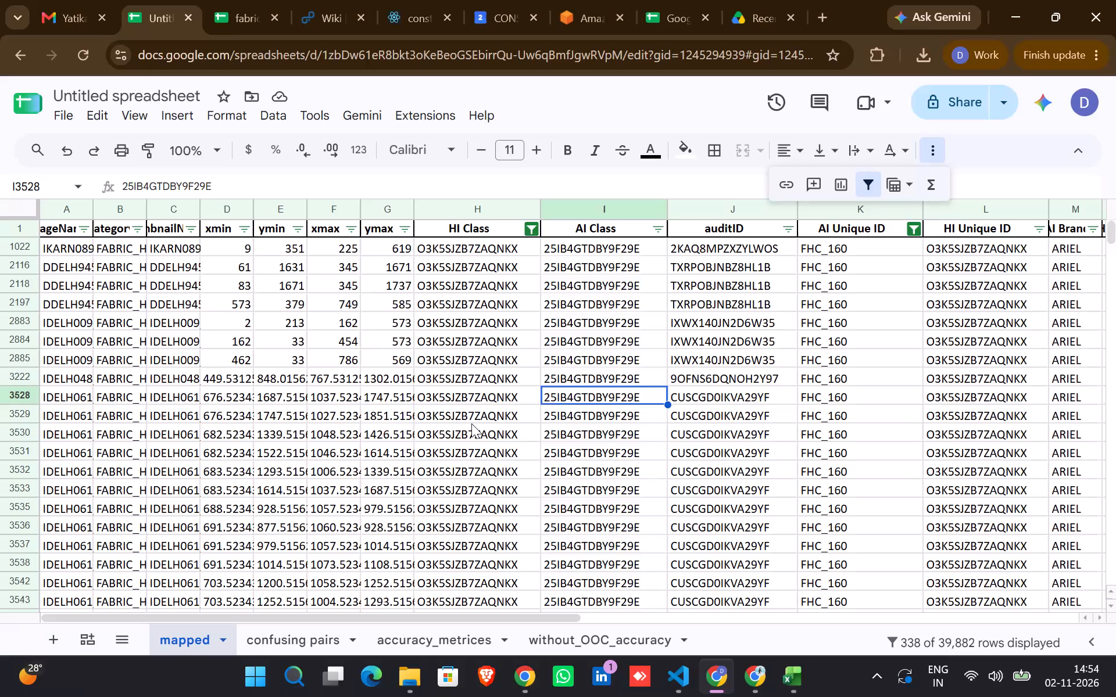
Examine the filtered rows on the mapped sheet, comparing the AI and HI class, unique ID, brand and client SKU name columns.
scroll(471, 423, up, 5)
scroll(430, 312, right, 2)
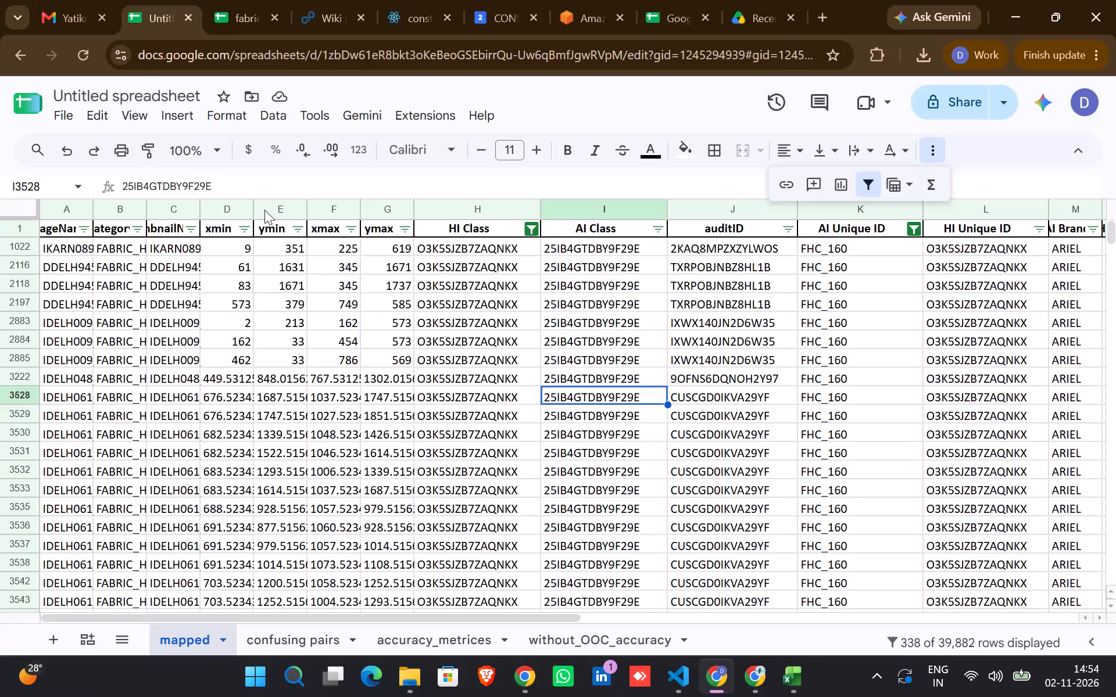
scroll(563, 319, left, 2)
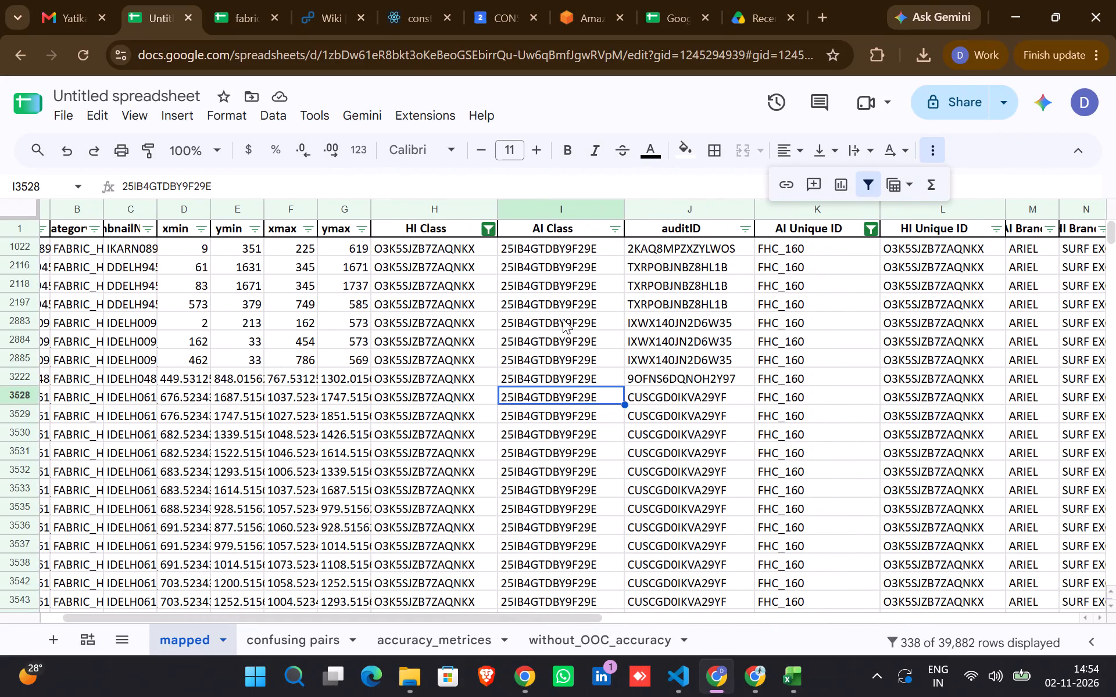
scroll(563, 319, left, 3)
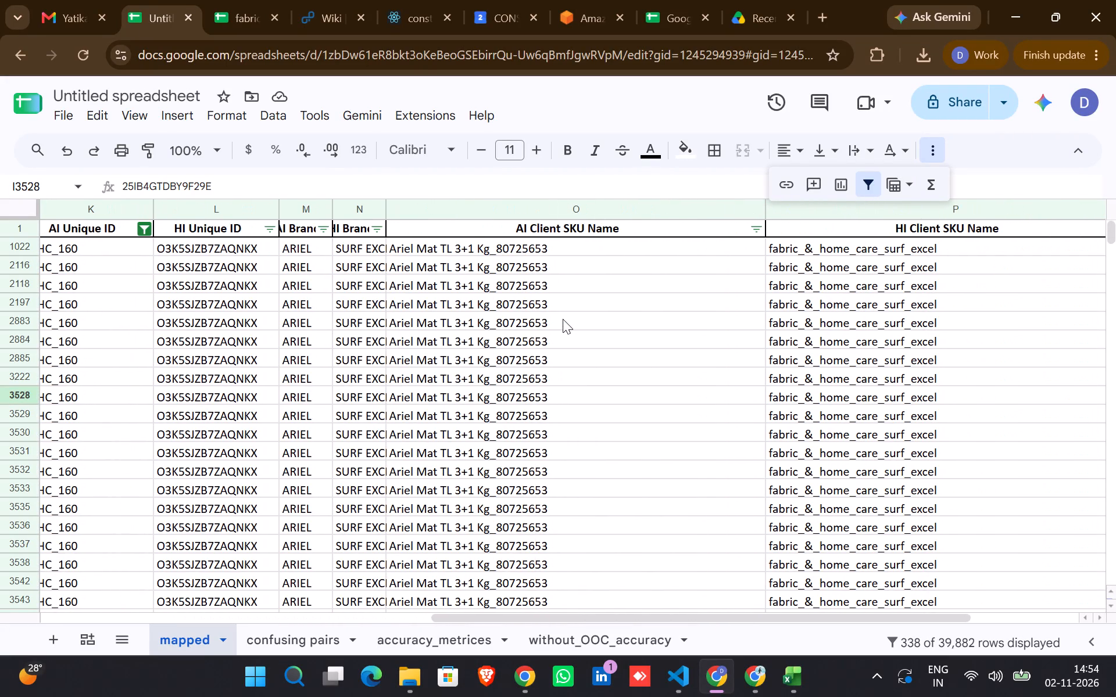
scroll(500, 319, right, 6)
scroll(500, 319, down, 1)
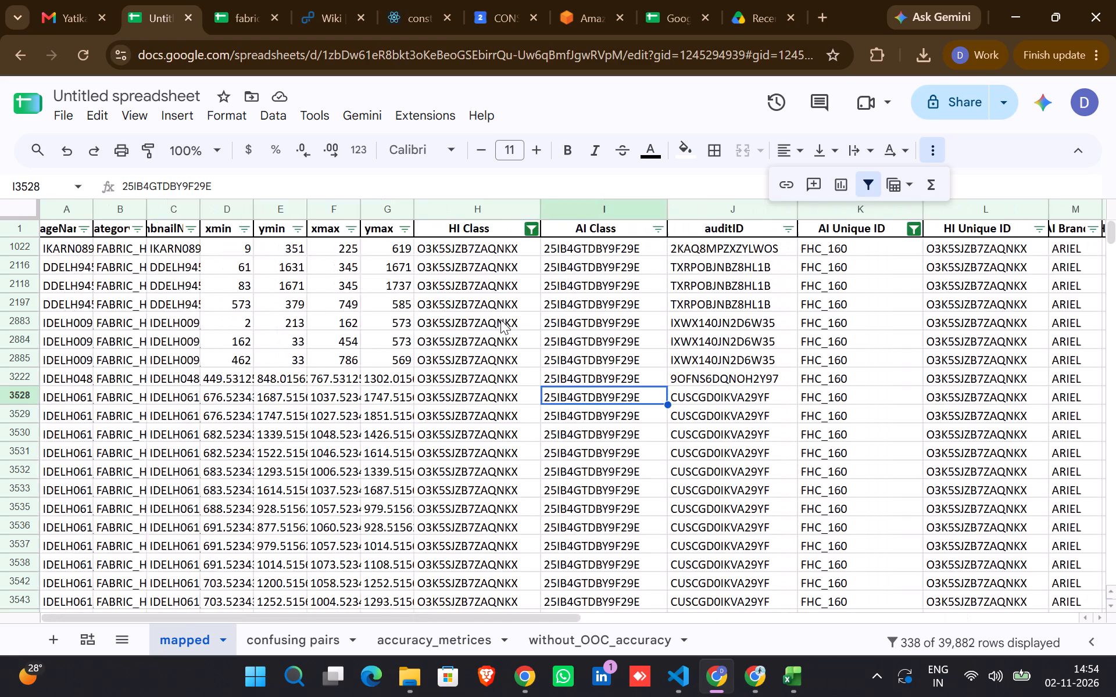
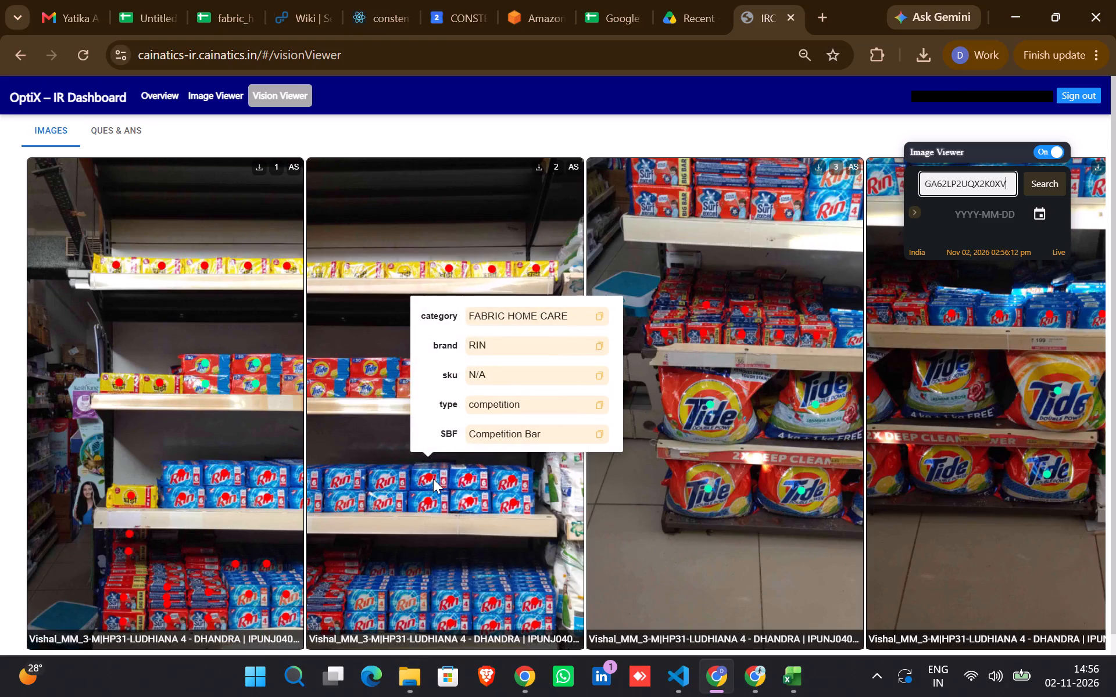
Examine the store's shelf images in the OptiX Vision Viewer, checking the detection markers on the detergent products.
scroll(489, 520, left, 11)
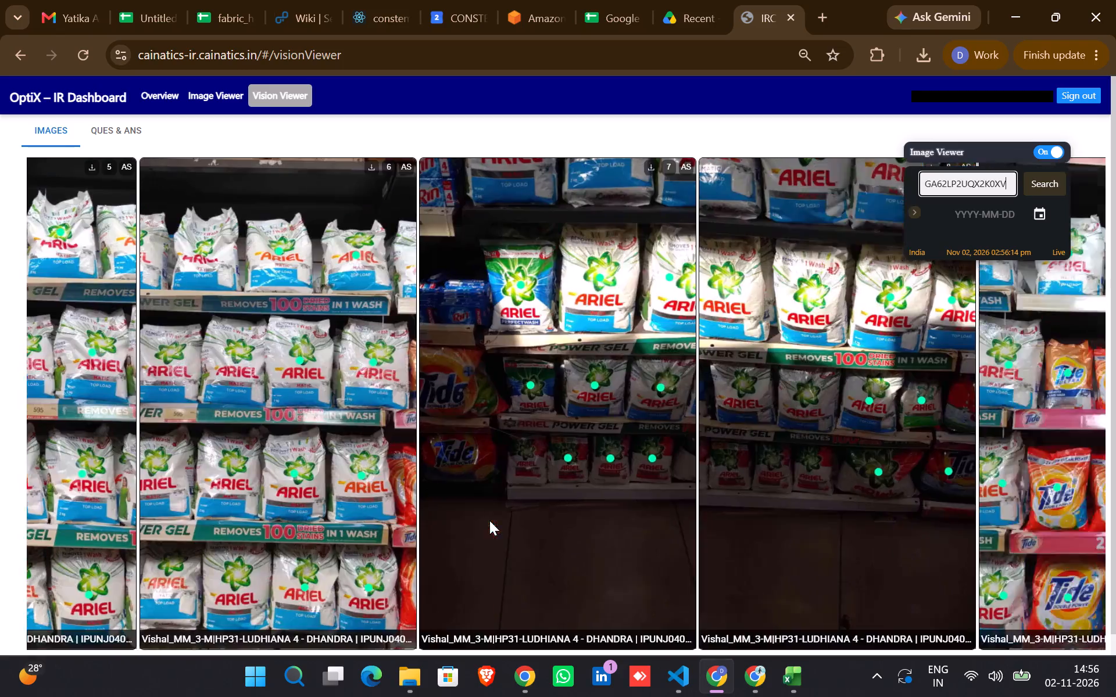
scroll(489, 520, left, 5)
scroll(489, 520, right, 1)
scroll(489, 520, left, 1)
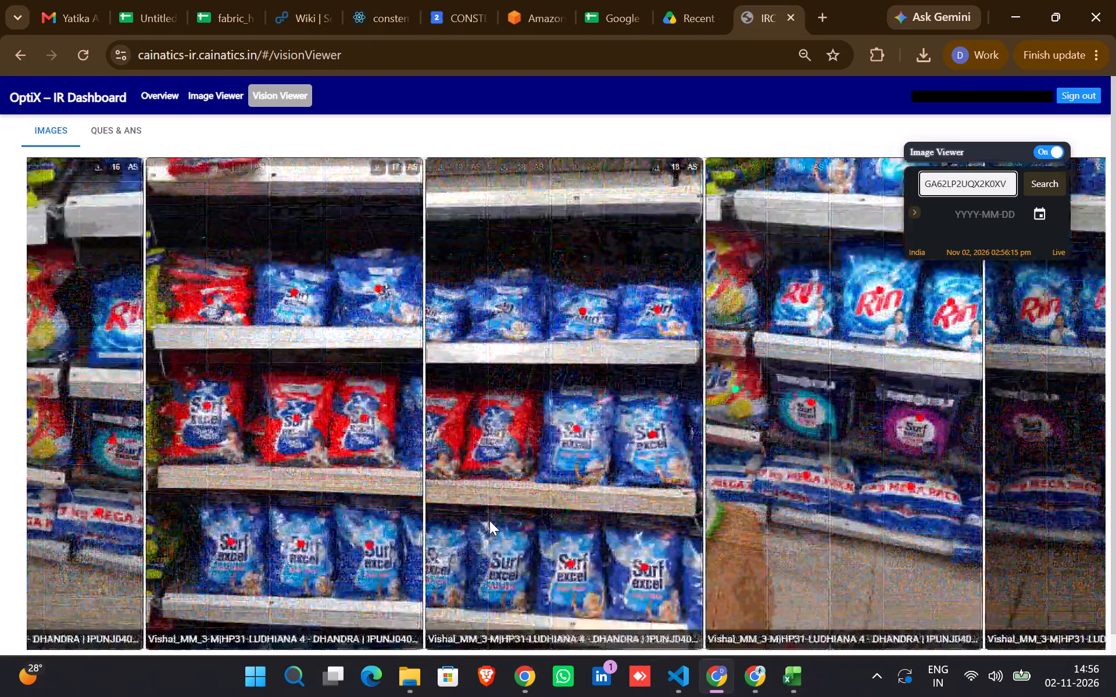
scroll(489, 520, left, 10)
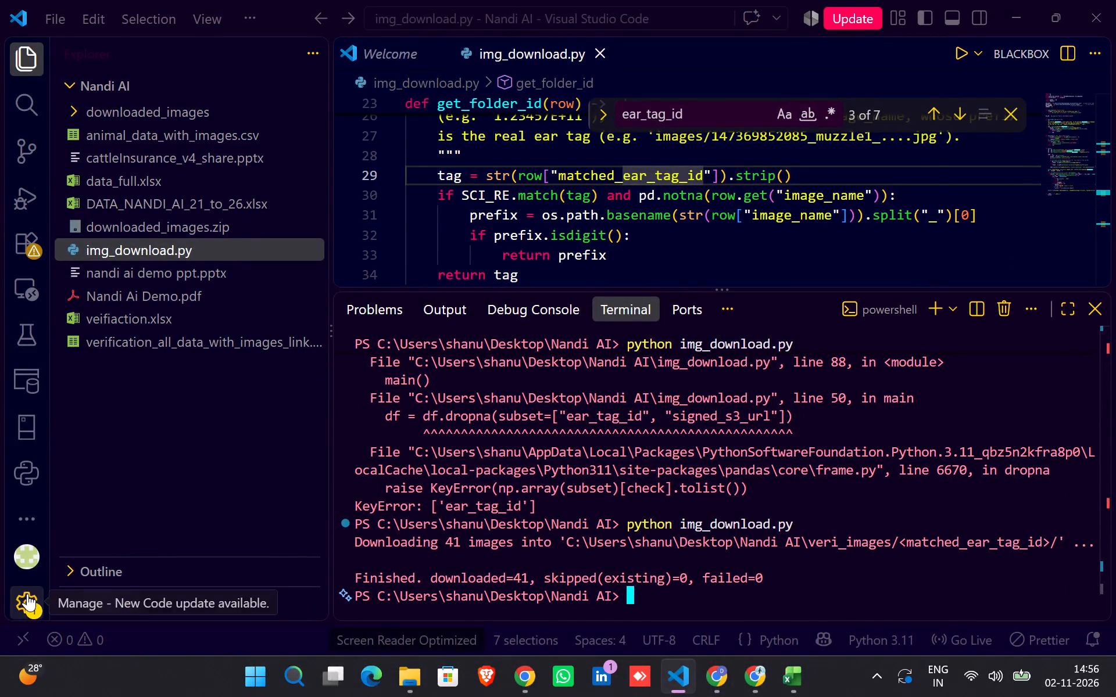
In Visual Studio Code, start a Remote-SSH connection and bring up the configured SSH hosts to choose from.
click(24, 637)
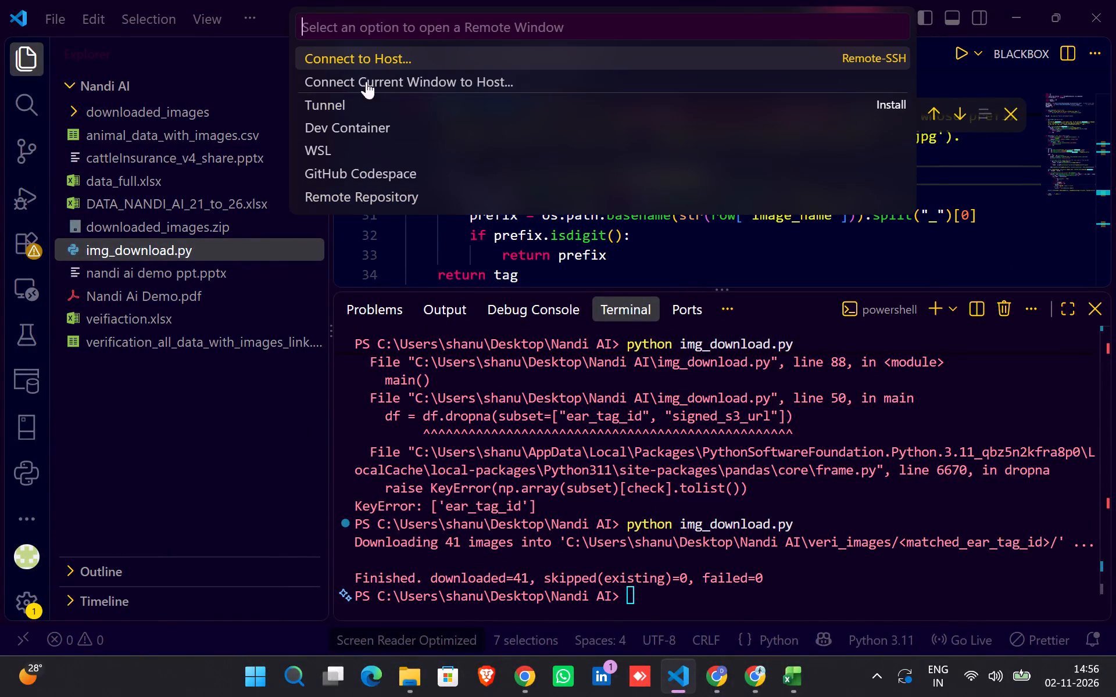
click(378, 55)
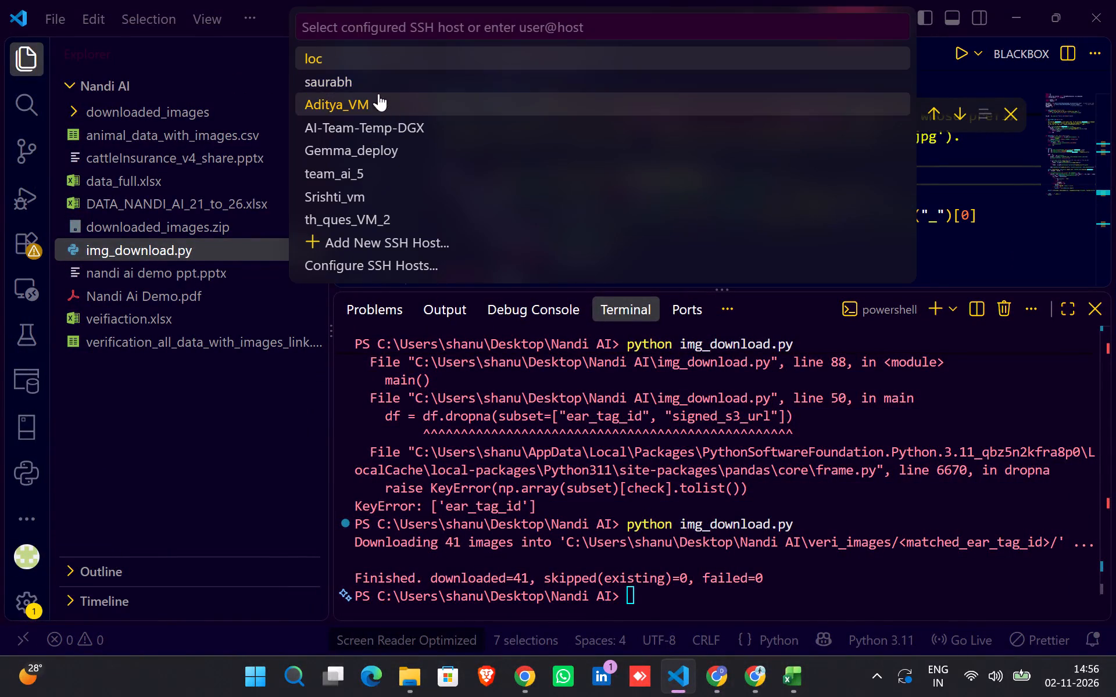
Connect to the configured SSH host loc and maximize the new remote window.
click(382, 59)
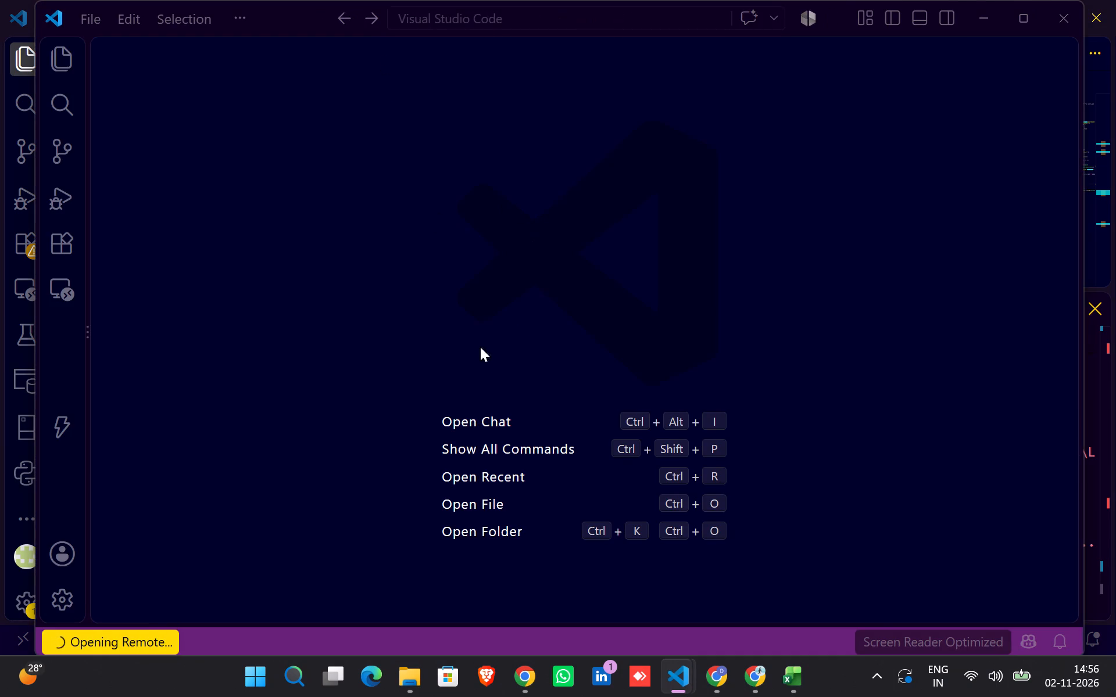
click(1021, 24)
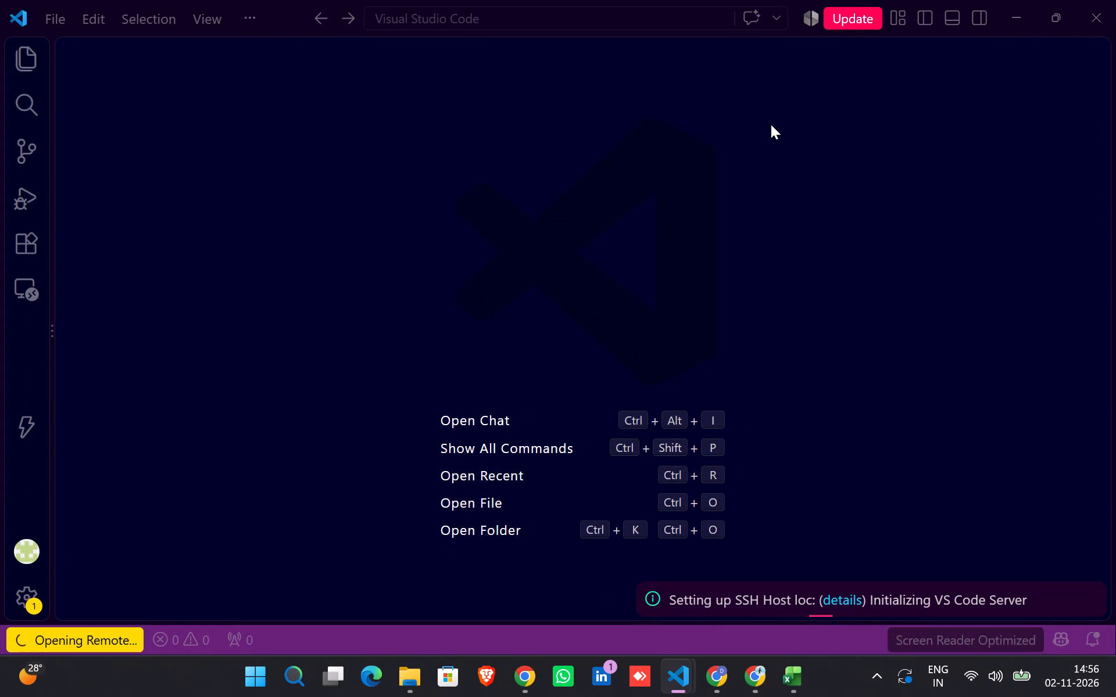
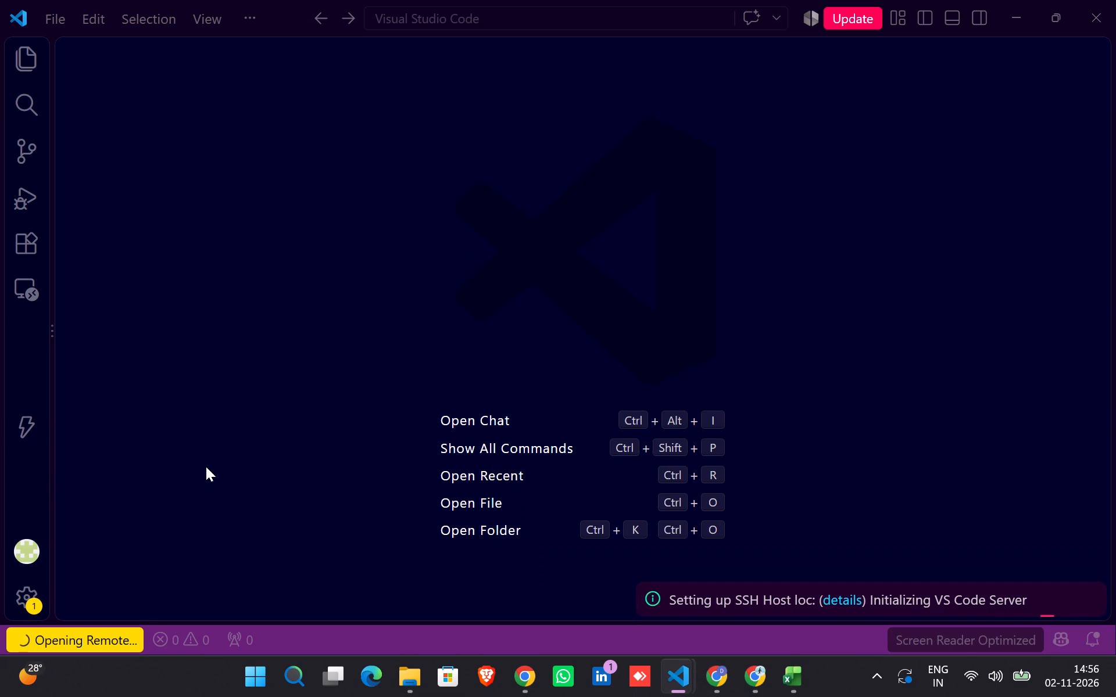
Close the pending remote connection to the SSH host loc and go back to a local window.
click(52, 634)
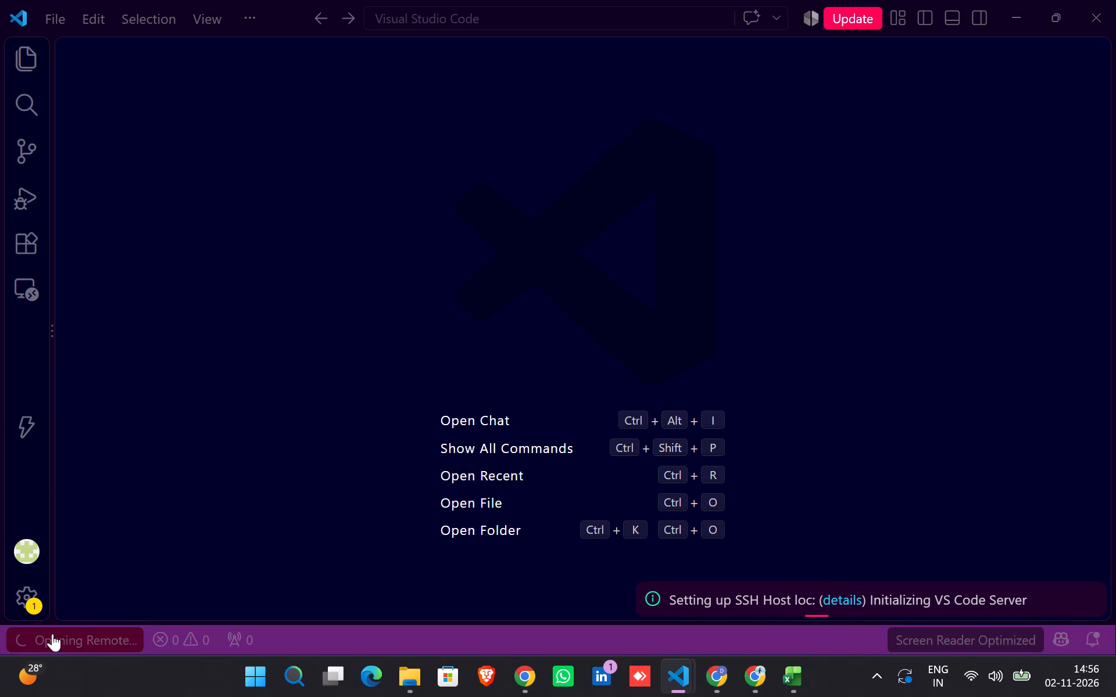
click(407, 59)
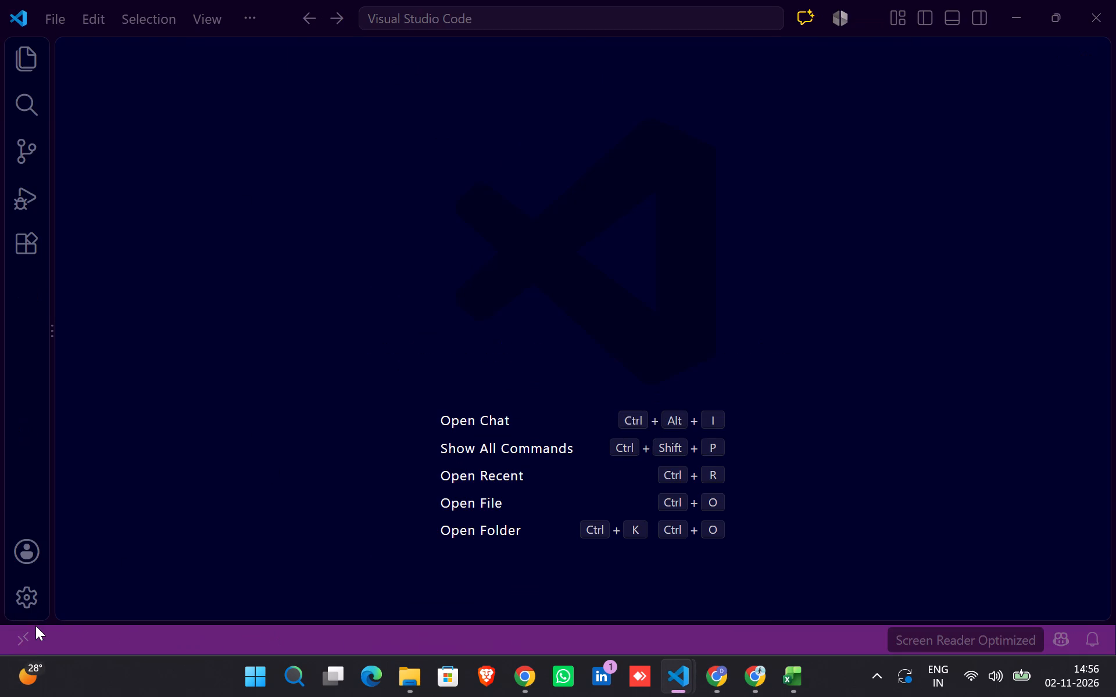
Open the SSH configuration file .ssh\config from the user profile through the Remote-SSH host configuration.
click(21, 634)
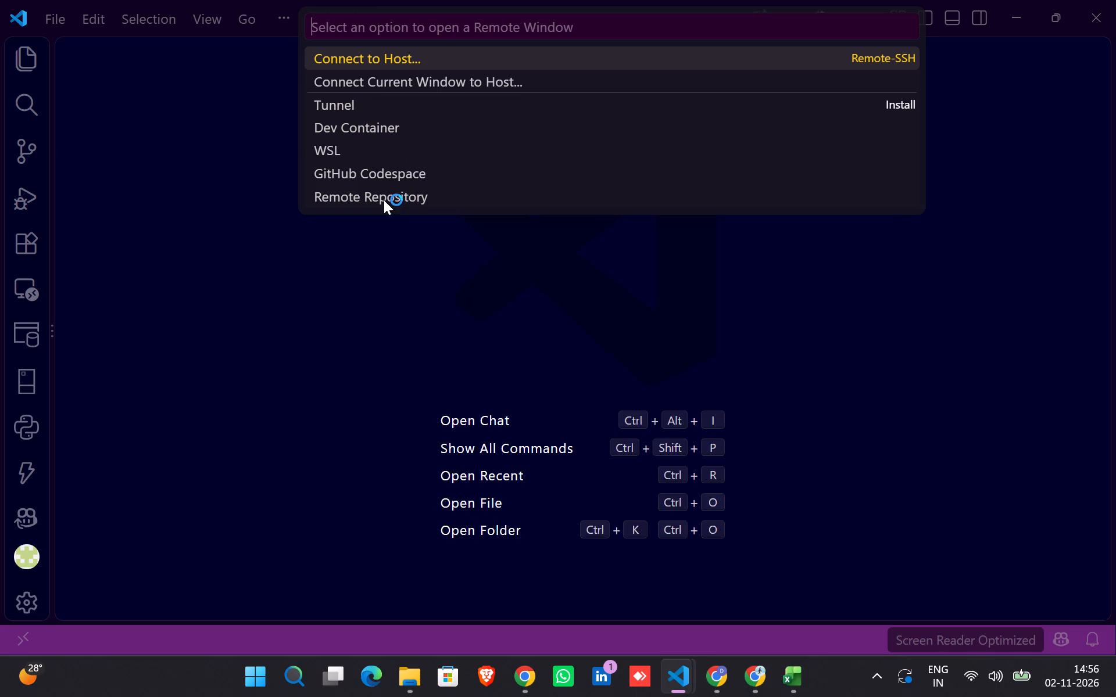
click(377, 58)
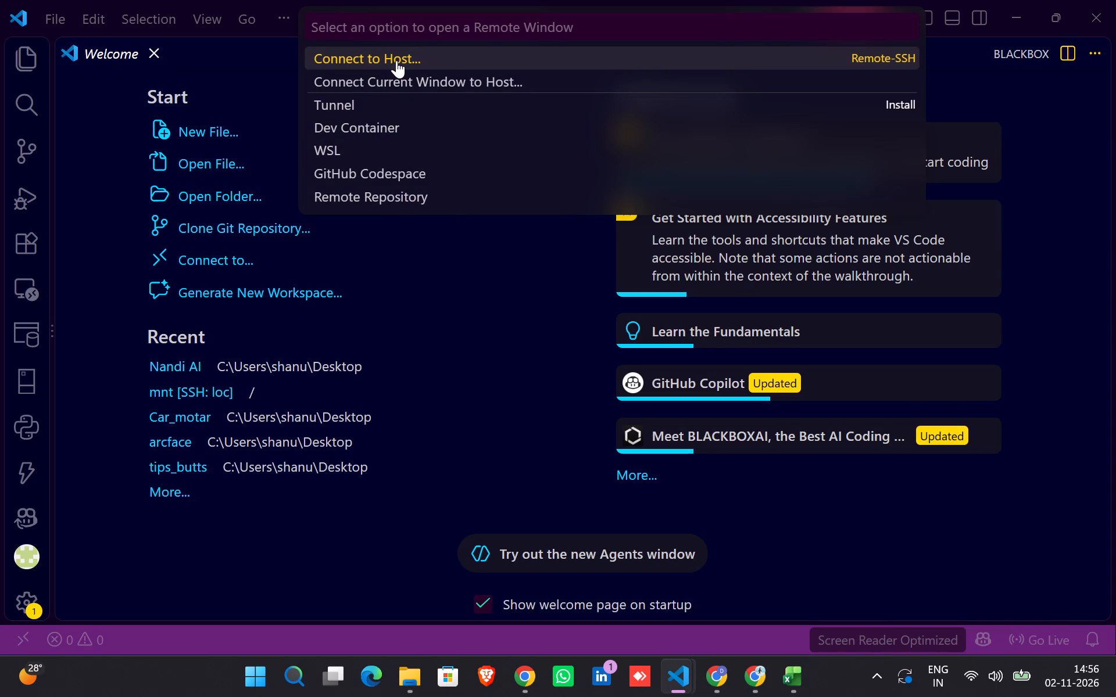
click(396, 60)
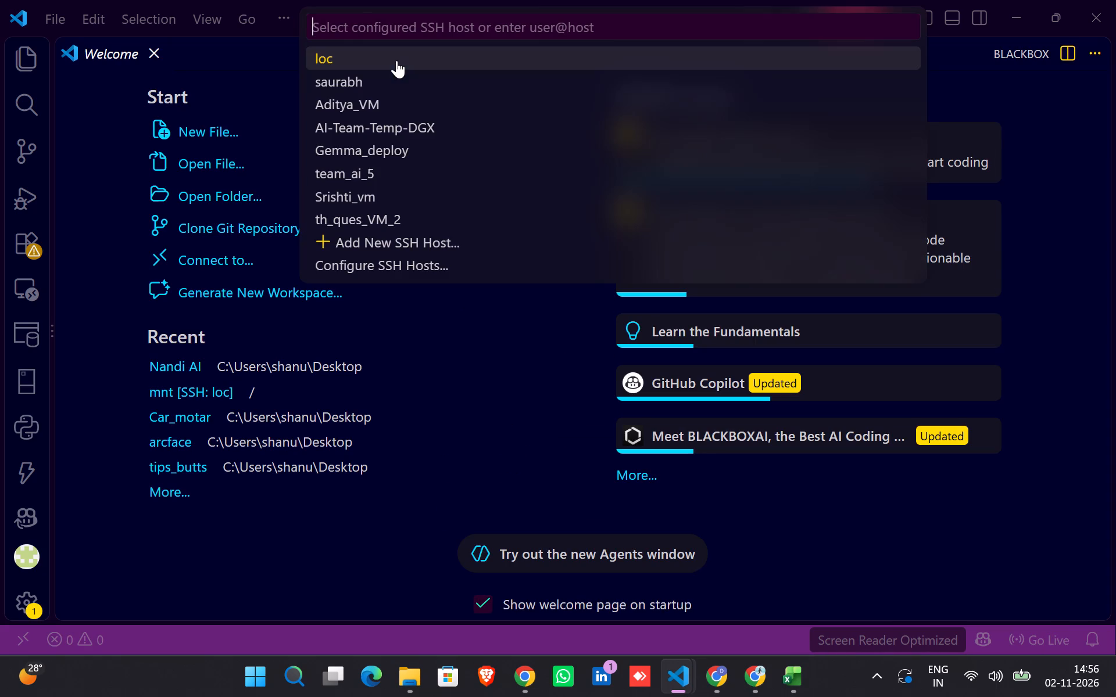
click(399, 276)
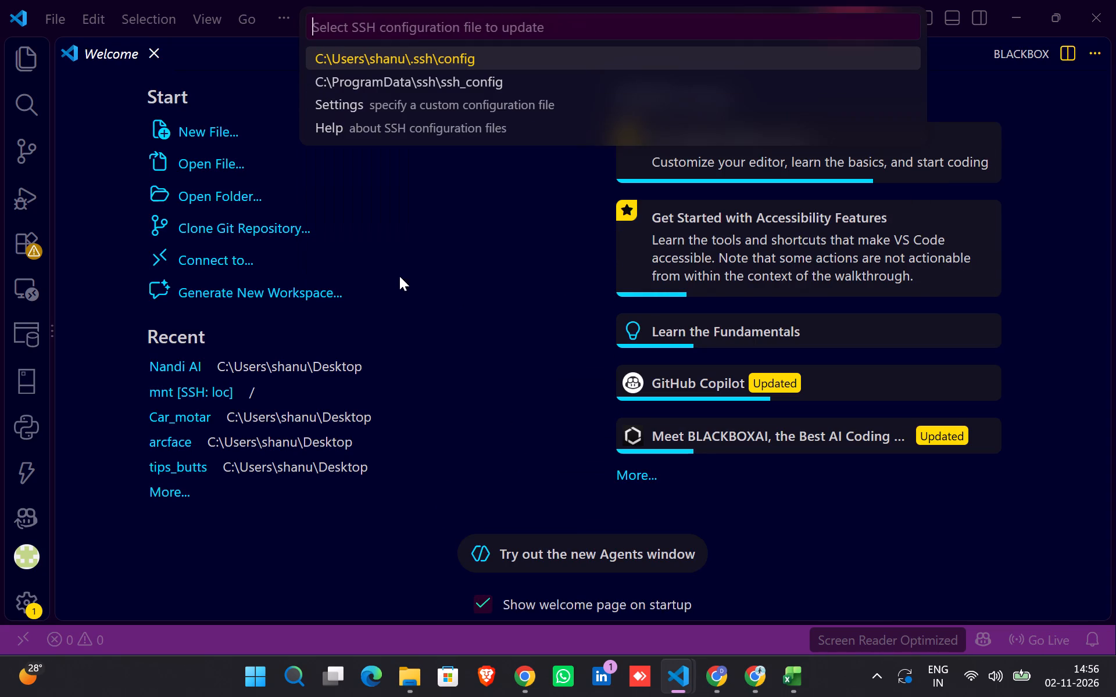
click(471, 60)
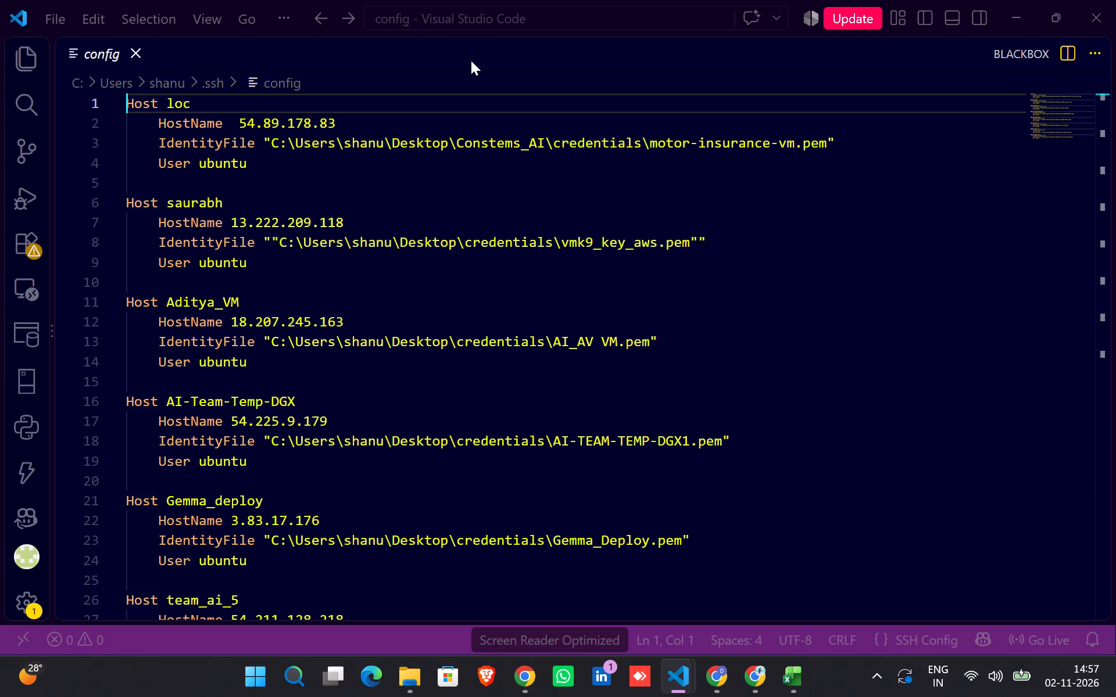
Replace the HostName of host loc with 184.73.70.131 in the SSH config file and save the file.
double_click(320, 118)
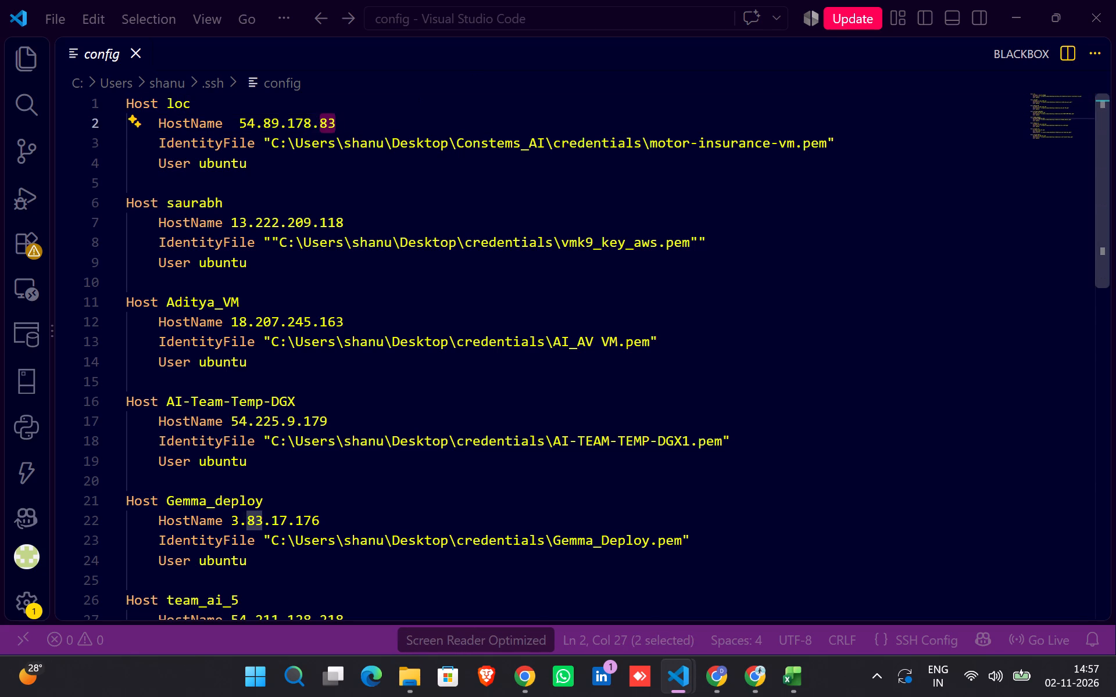
click(350, 134)
drag(348, 128, 238, 126)
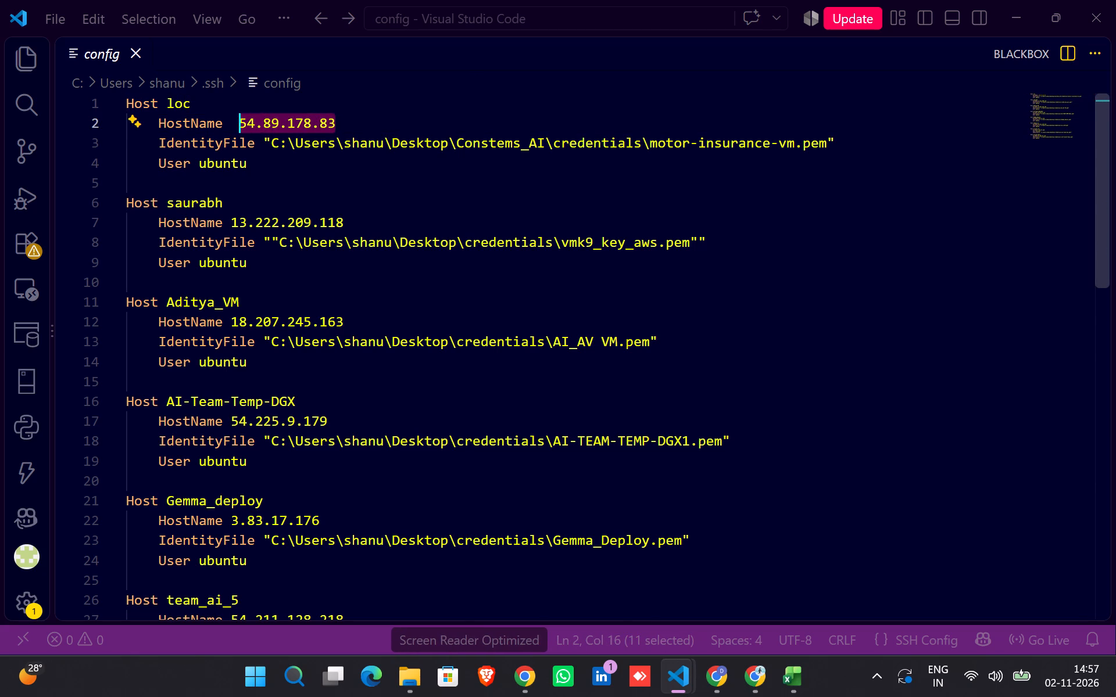
drag(238, 126, 238, 125)
key(ctrl+v)
key(ctrl+c)
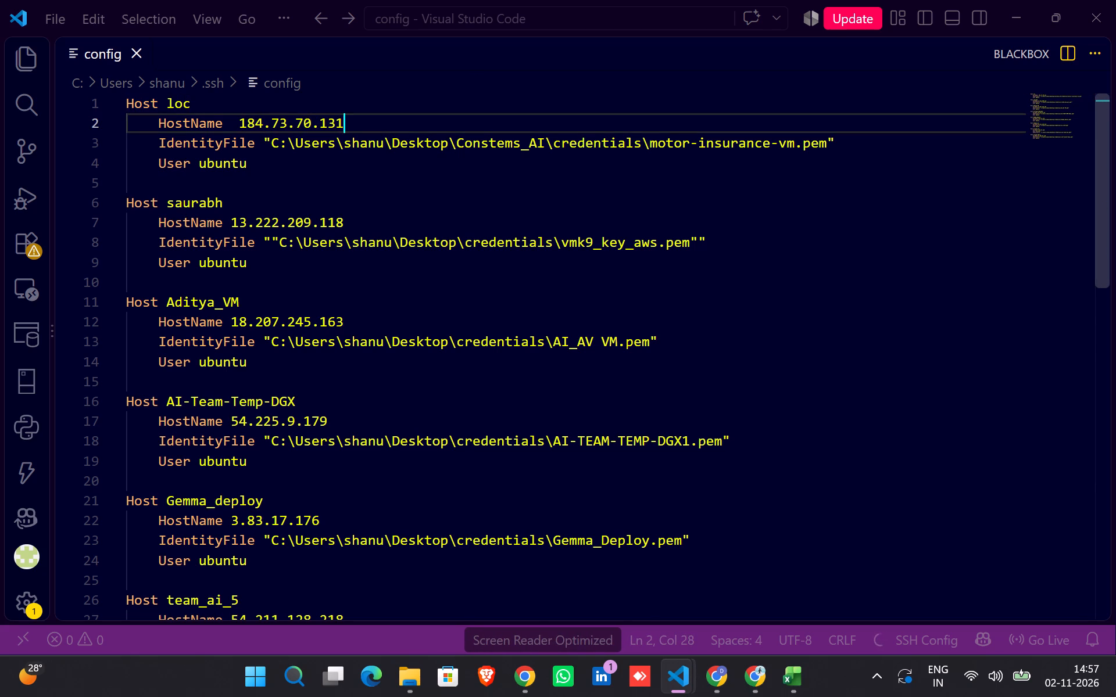
key(ctrl+s)
key(ctrl+s)
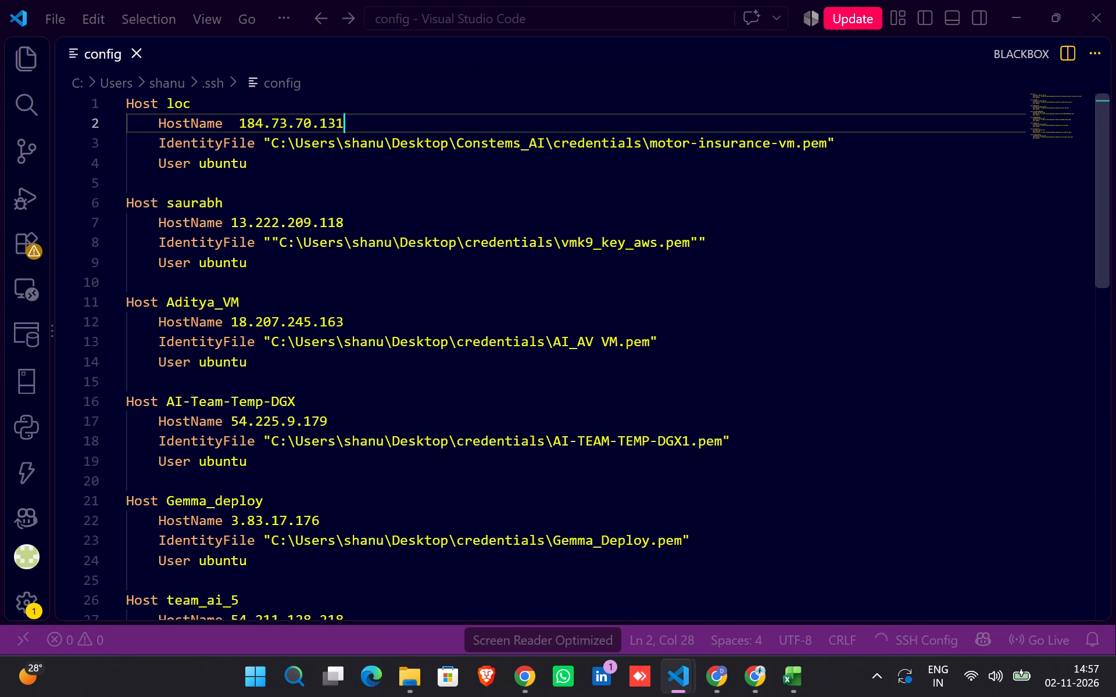
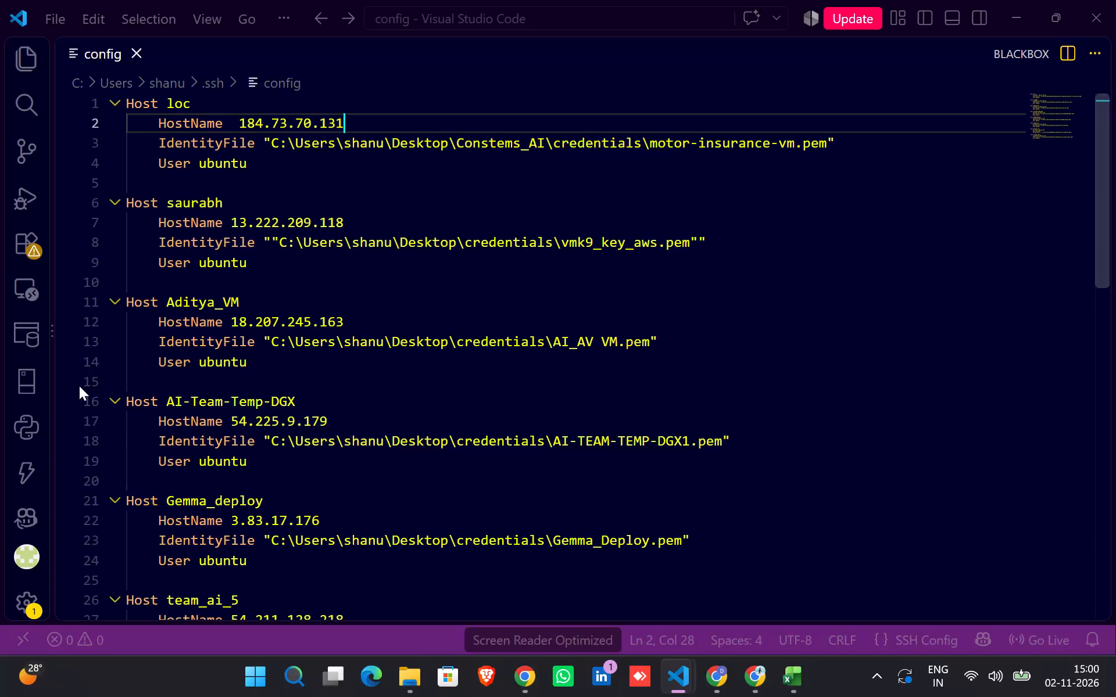
Connect to the SSH remote host loc in the current window.
click(30, 283)
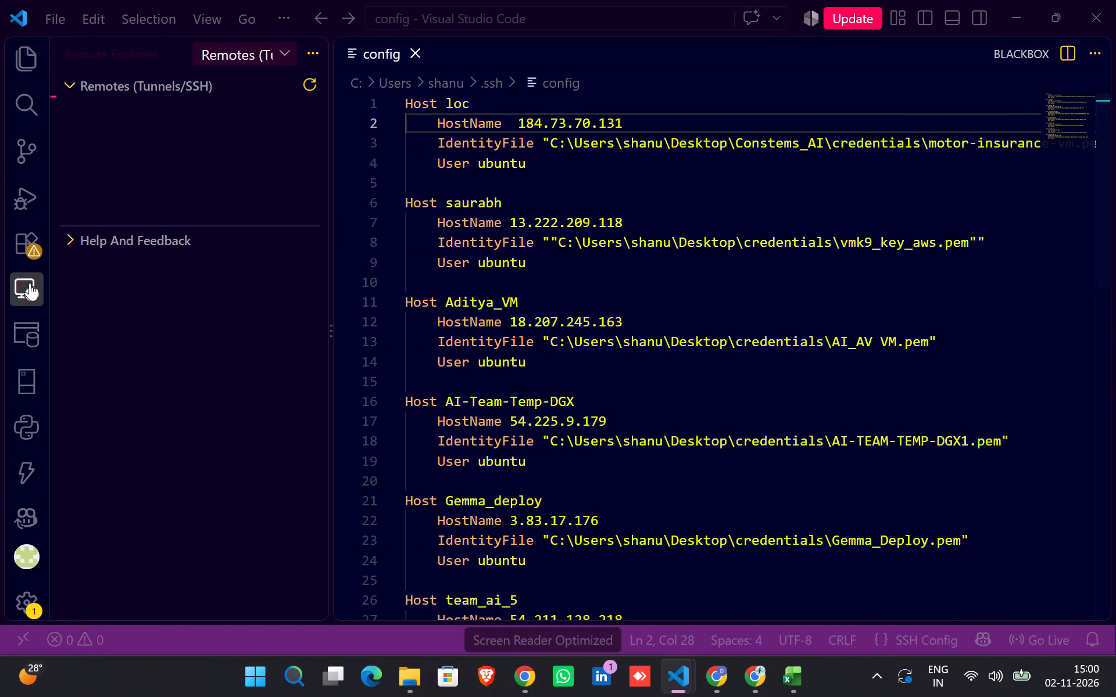
click(280, 152)
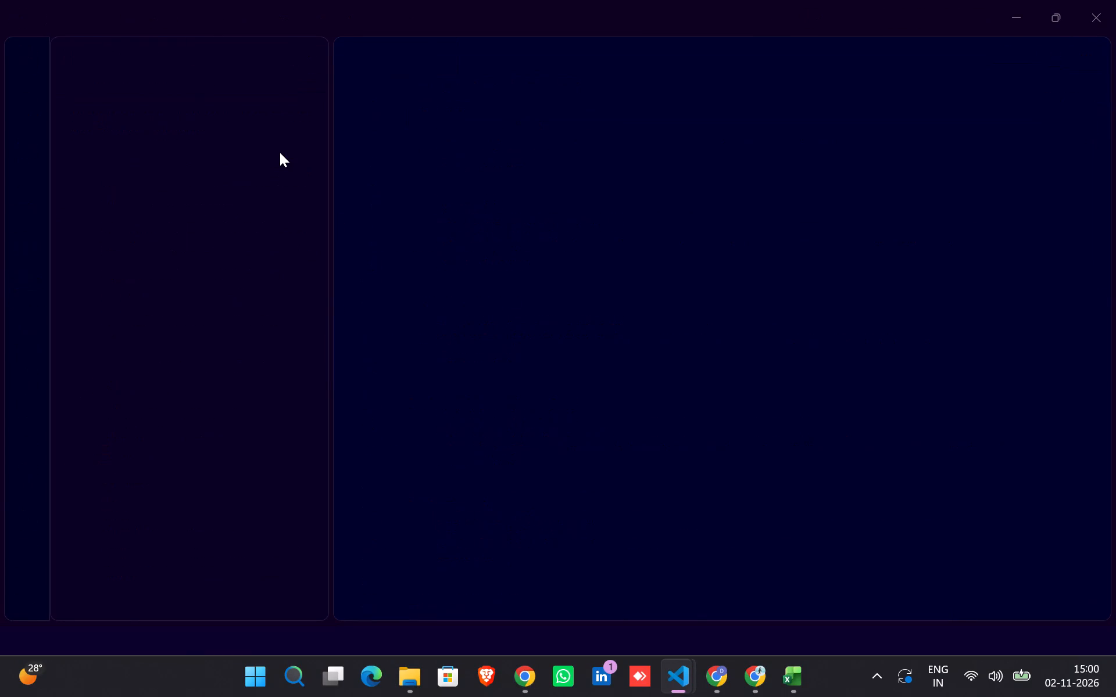
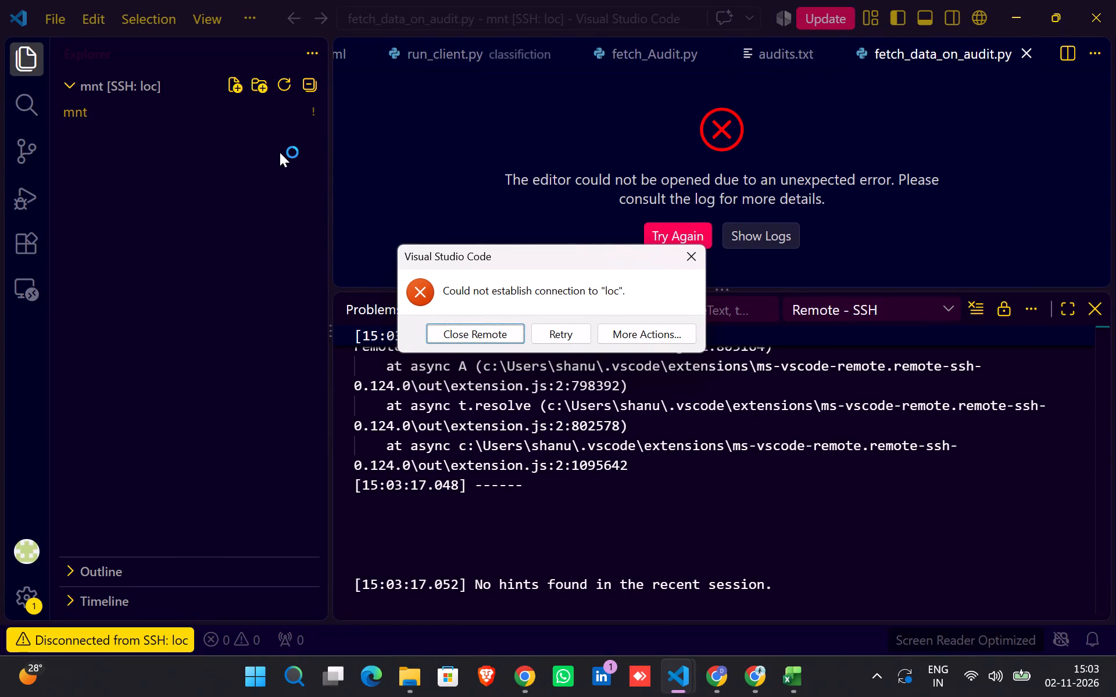
Retry the SSH connection to the remote host loc.
click(559, 342)
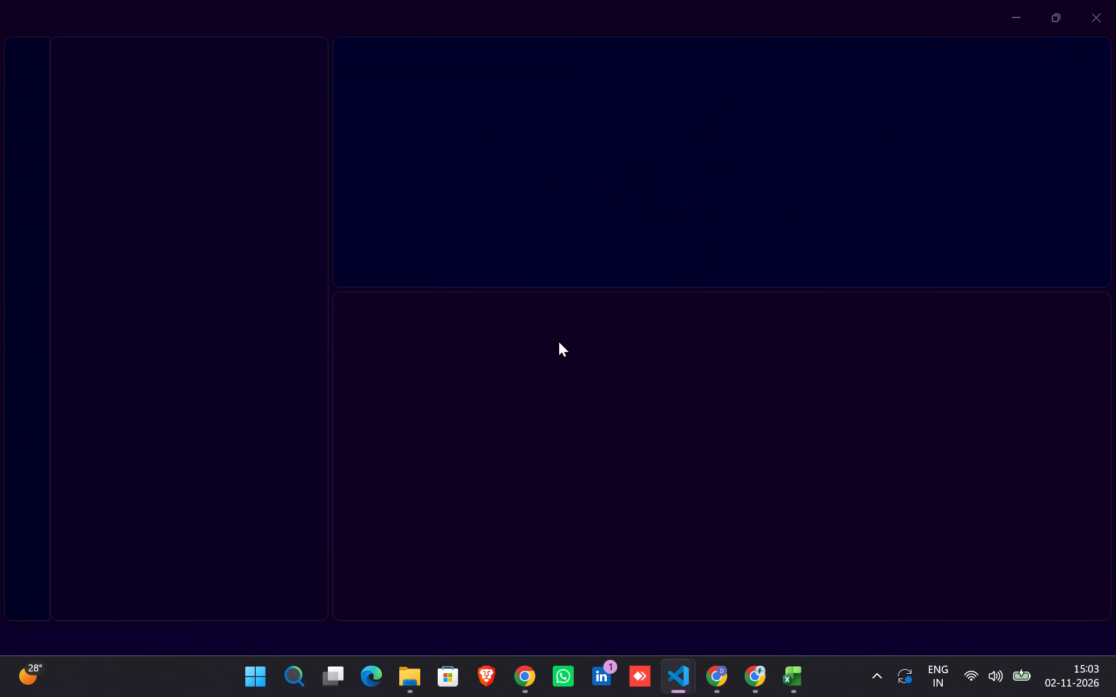
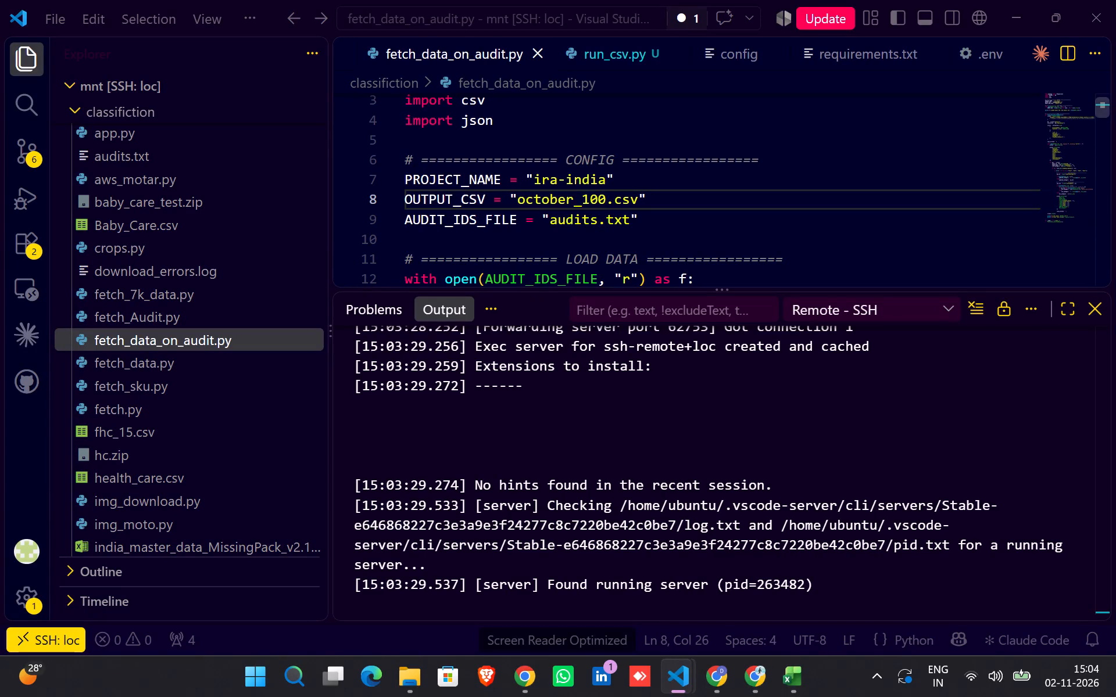
Open a terminal on the remote host and change its directory to /mnt/classifiction.
drag(539, 287, 545, 332)
right_click(136, 120)
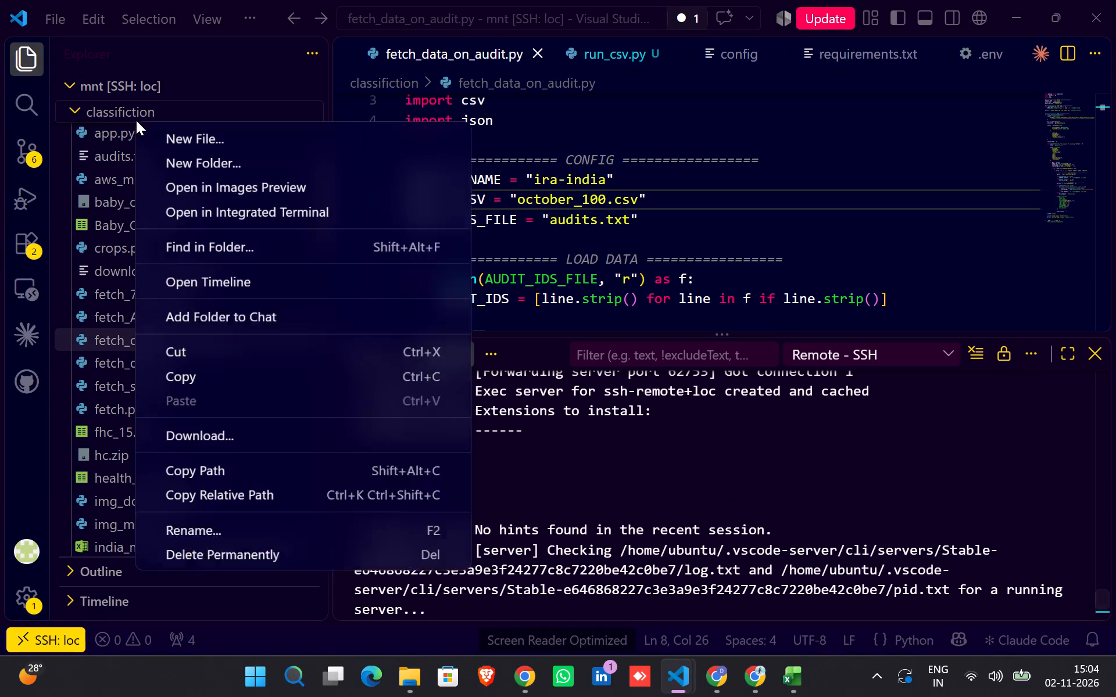
click(253, 475)
scroll(543, 449, down, 5)
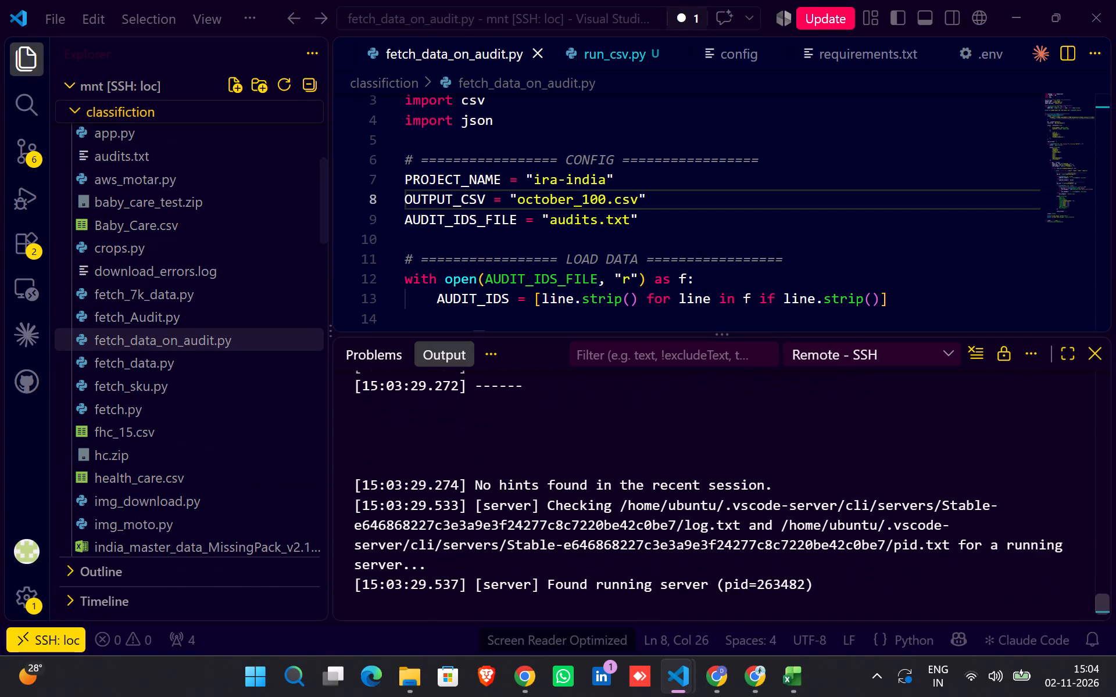
scroll(543, 449, down, 3)
key(ctrl+grave)
text(cd)
key(space)
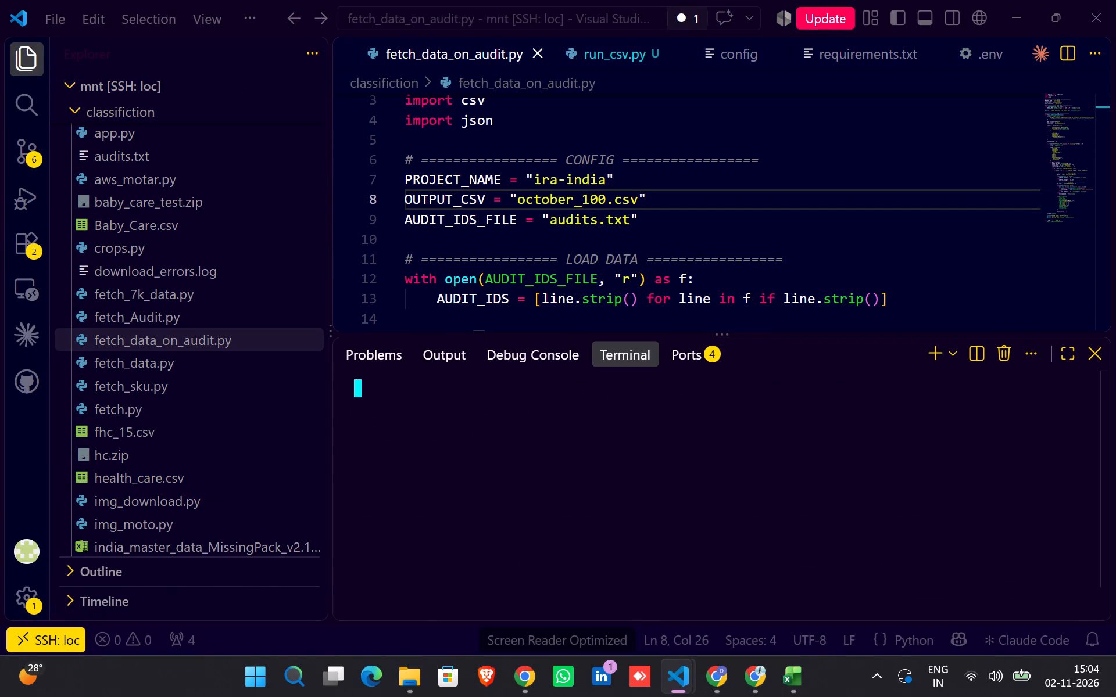
key(ctrl+v)
key(Return)
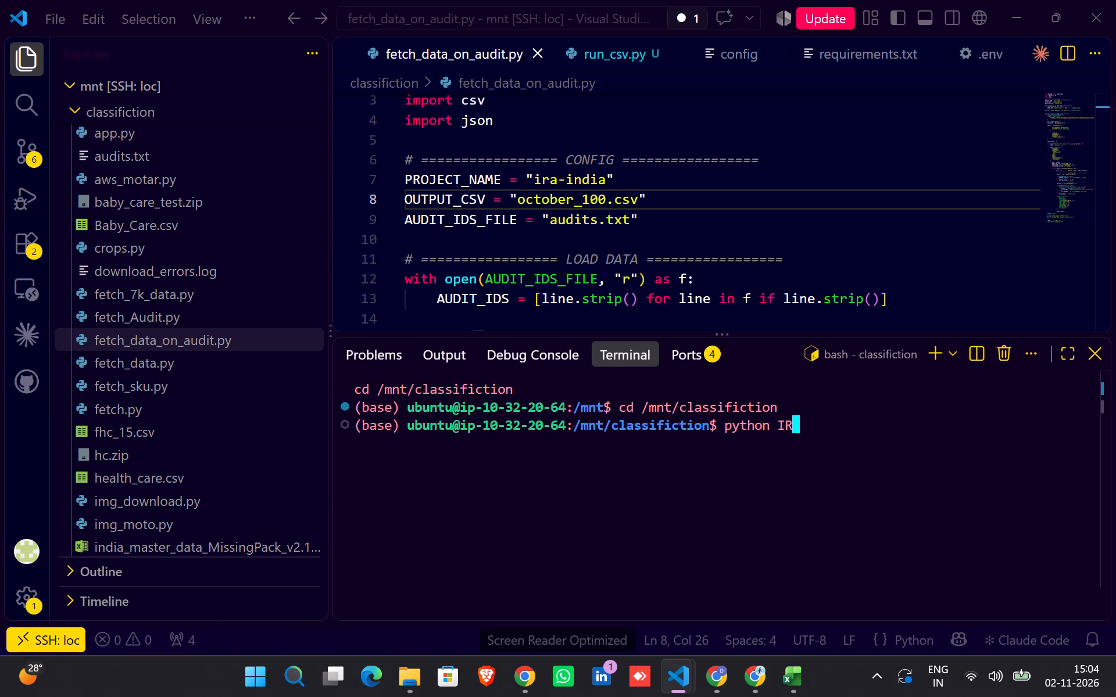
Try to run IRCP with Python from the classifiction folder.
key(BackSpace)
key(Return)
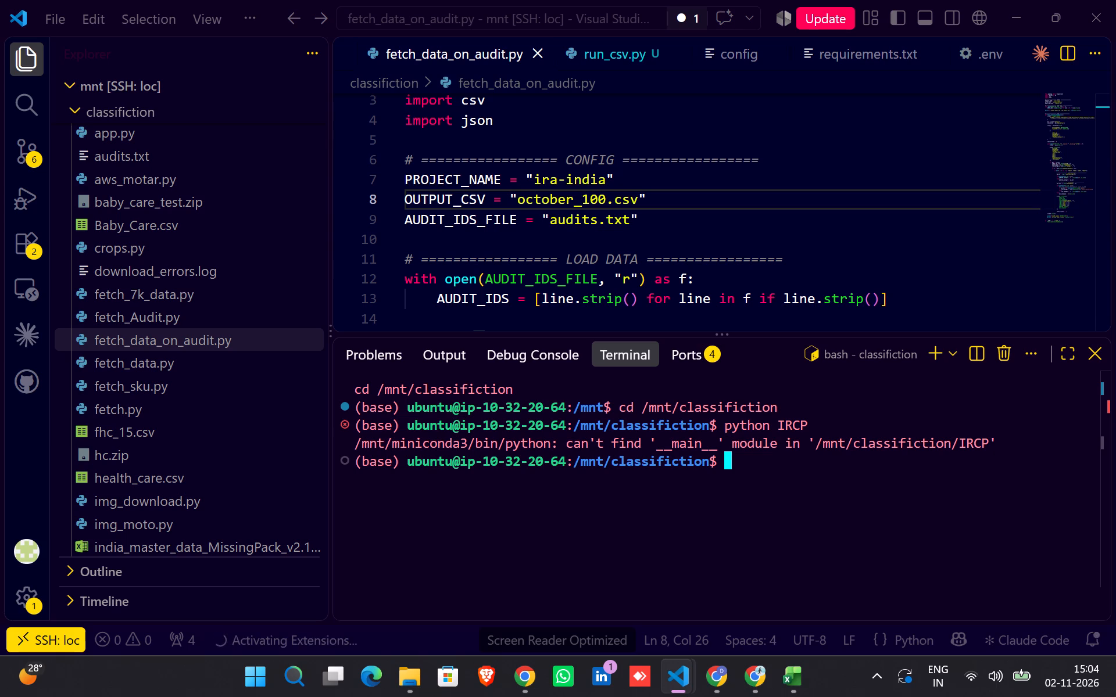
Change the terminal's working directory to /mnt/classifiction/IRCP, using the folder's copied path.
scroll(163, 375, up, 3)
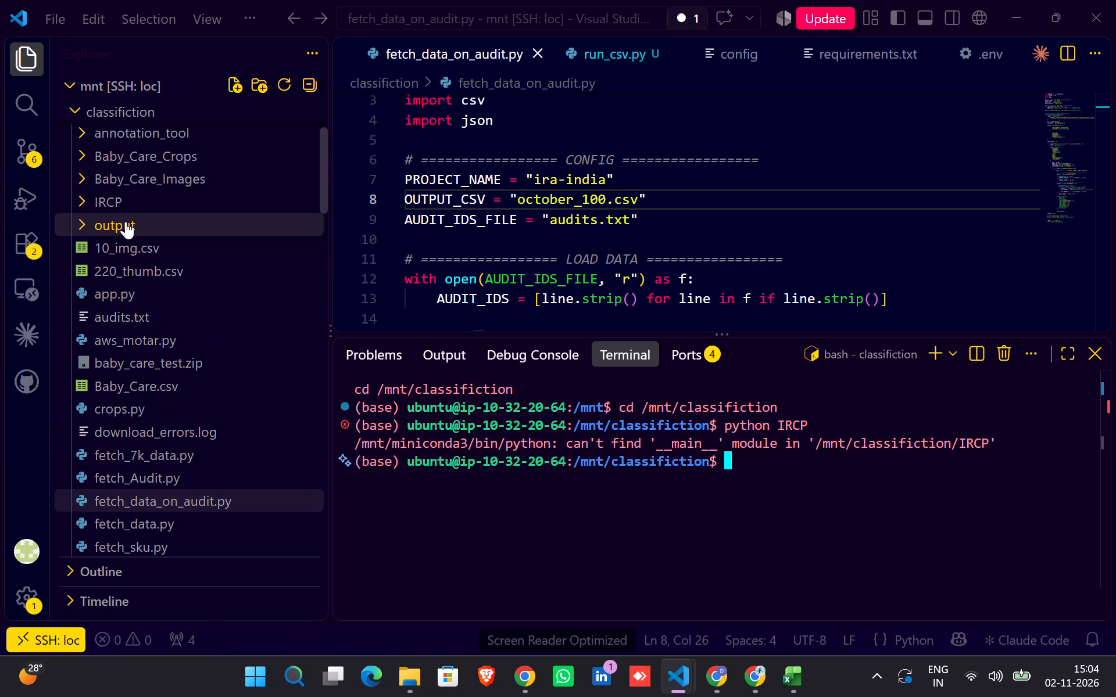
right_click(127, 203)
click(249, 544)
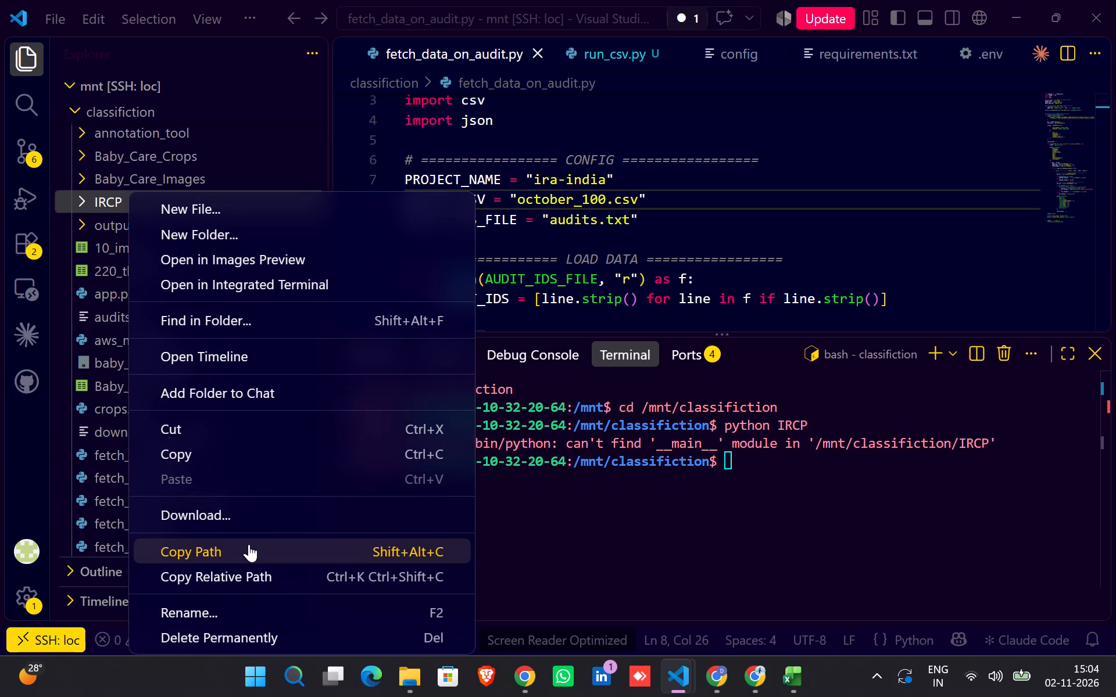
click(716, 527)
text(CD)
key(space)
key(ctrl+v)
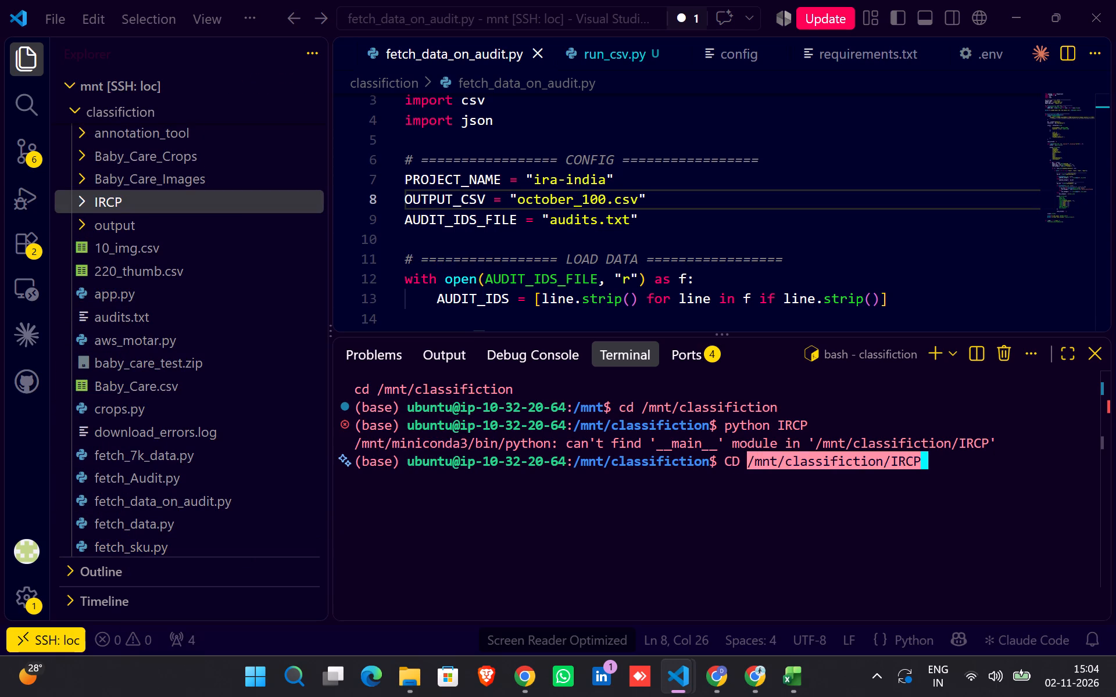
key(Return)
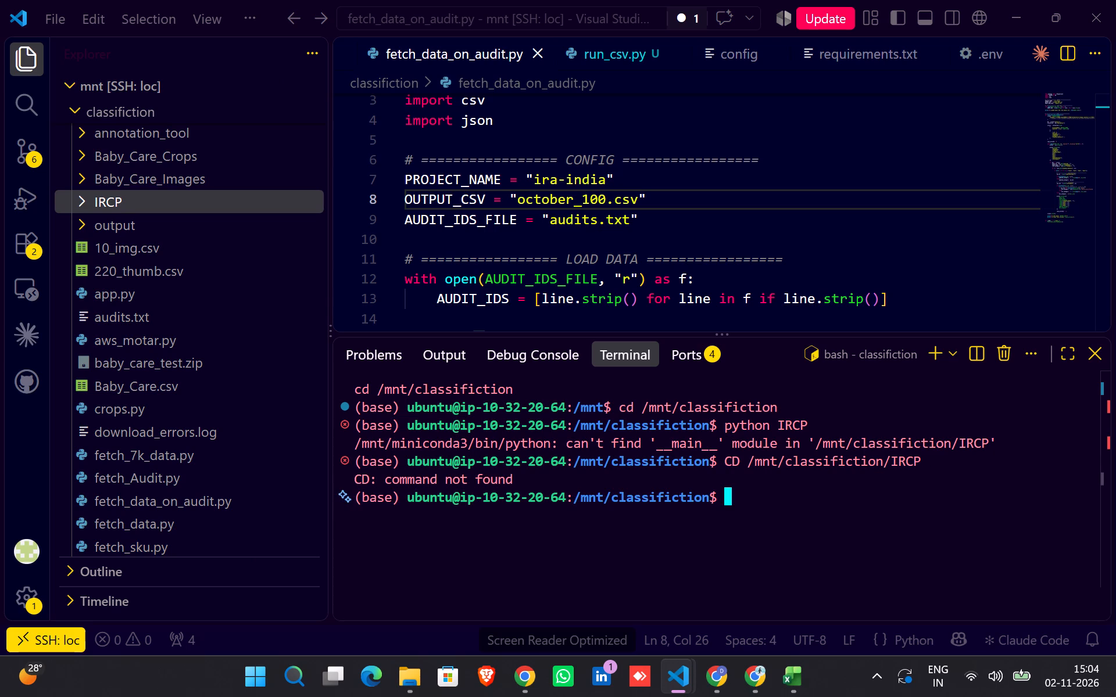
text(cd)
key(space)
key(ctrl+v)
key(Return)
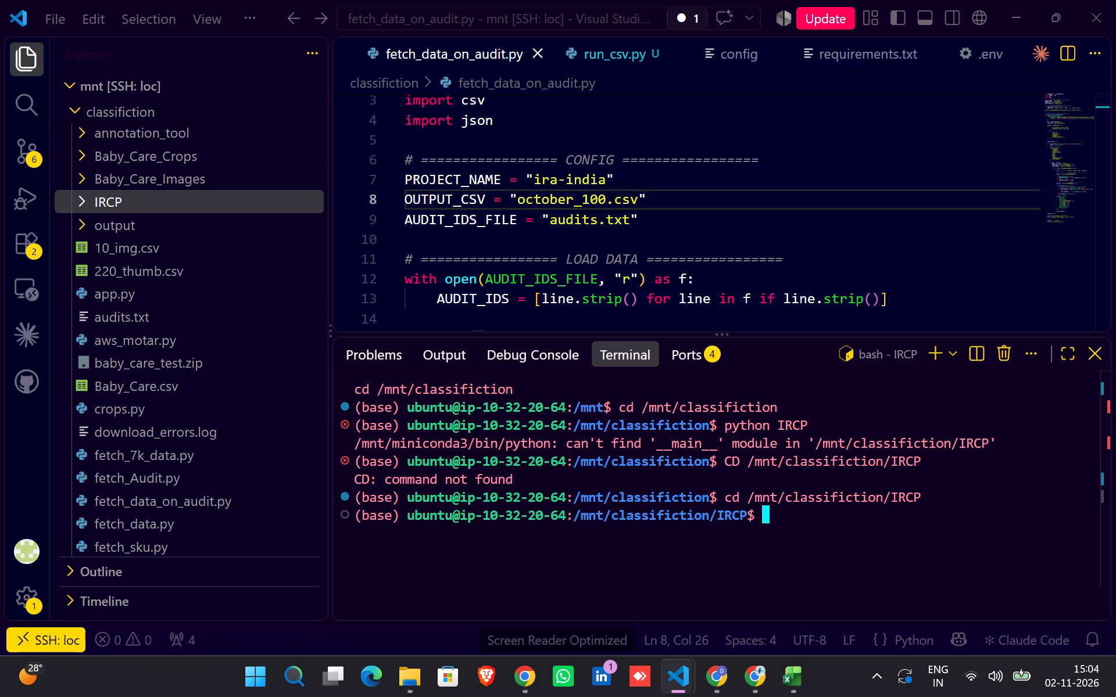
Run app.py with Python, open the application served on port 5050 in the browser and maximize its window.
text(python app.py)
key(Return)
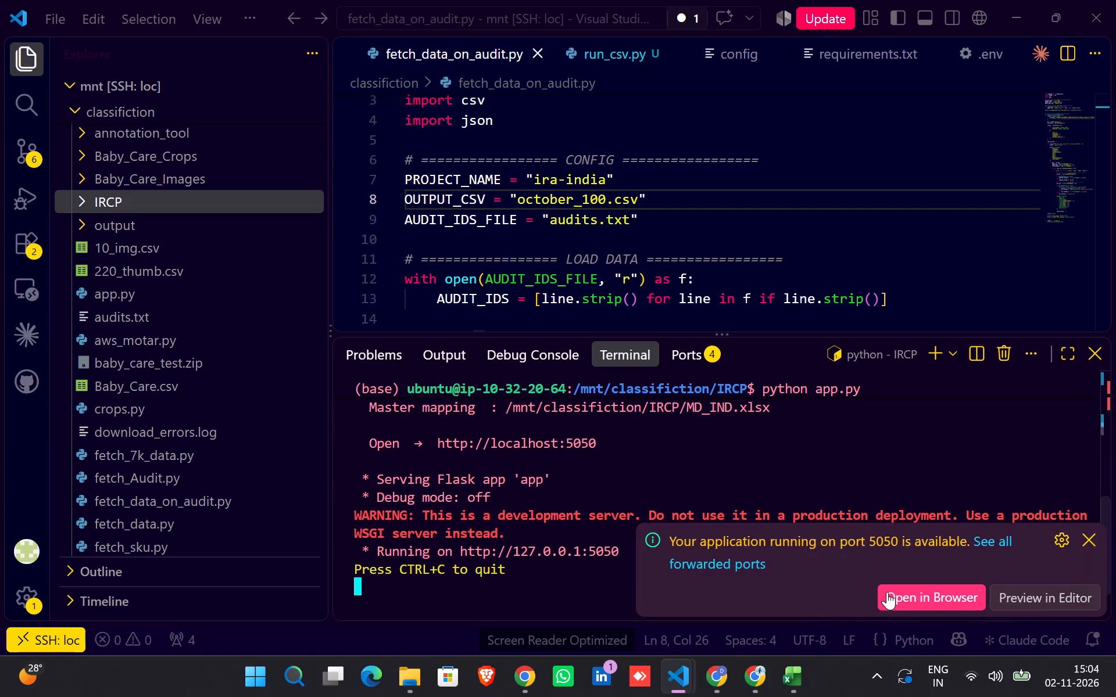
click(887, 592)
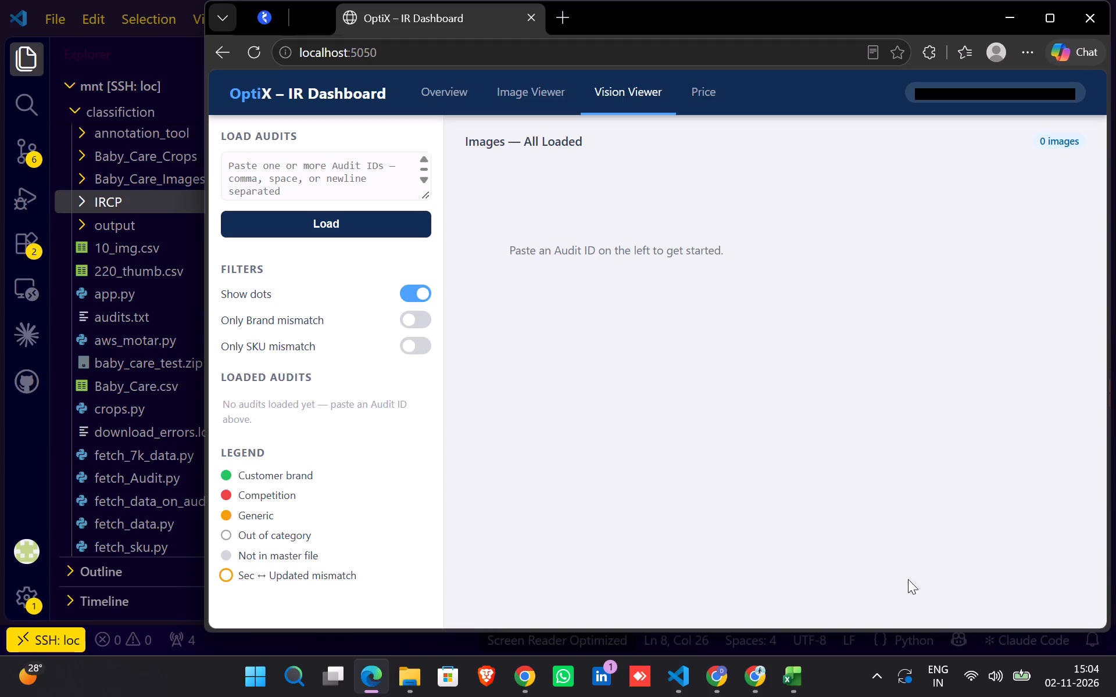
click(1051, 22)
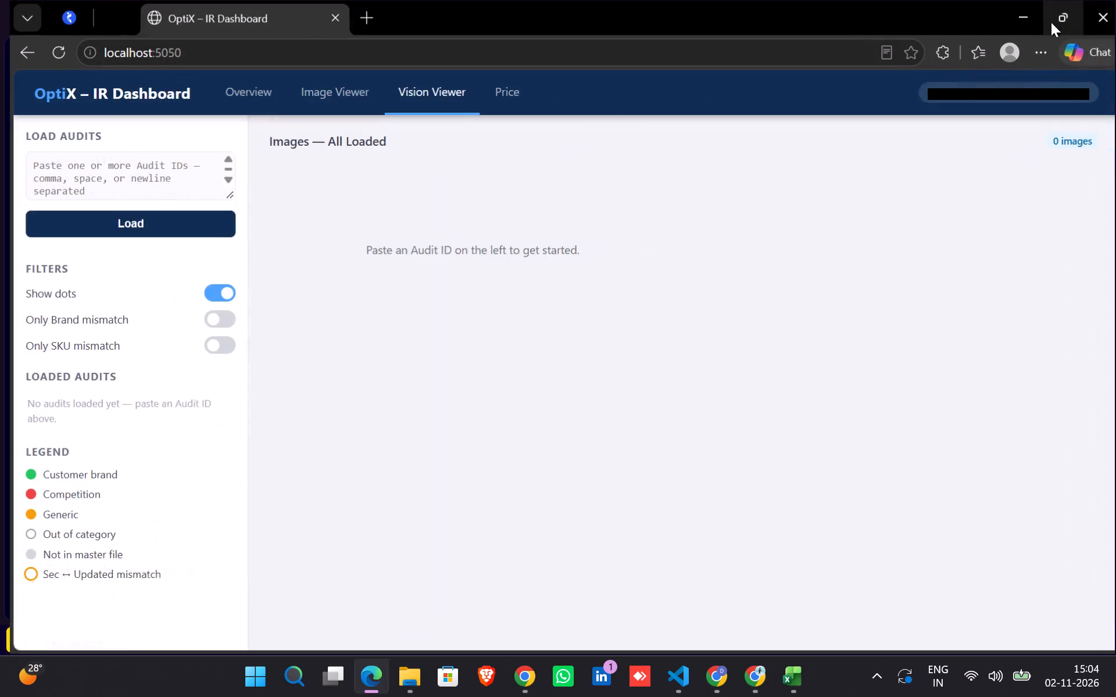
Switch to Chrome and check the fabric_homecare_oct sheet and the IRCP Vision Viewer for the audit to load.
key(alt+Tab)
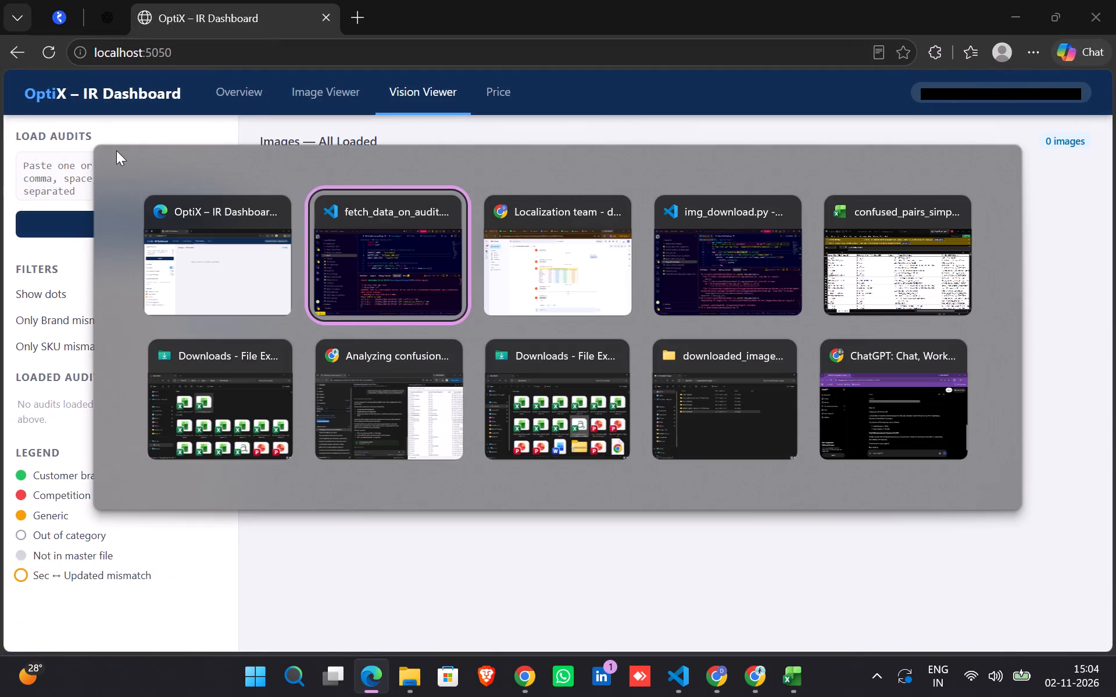
key(alt+Tab)
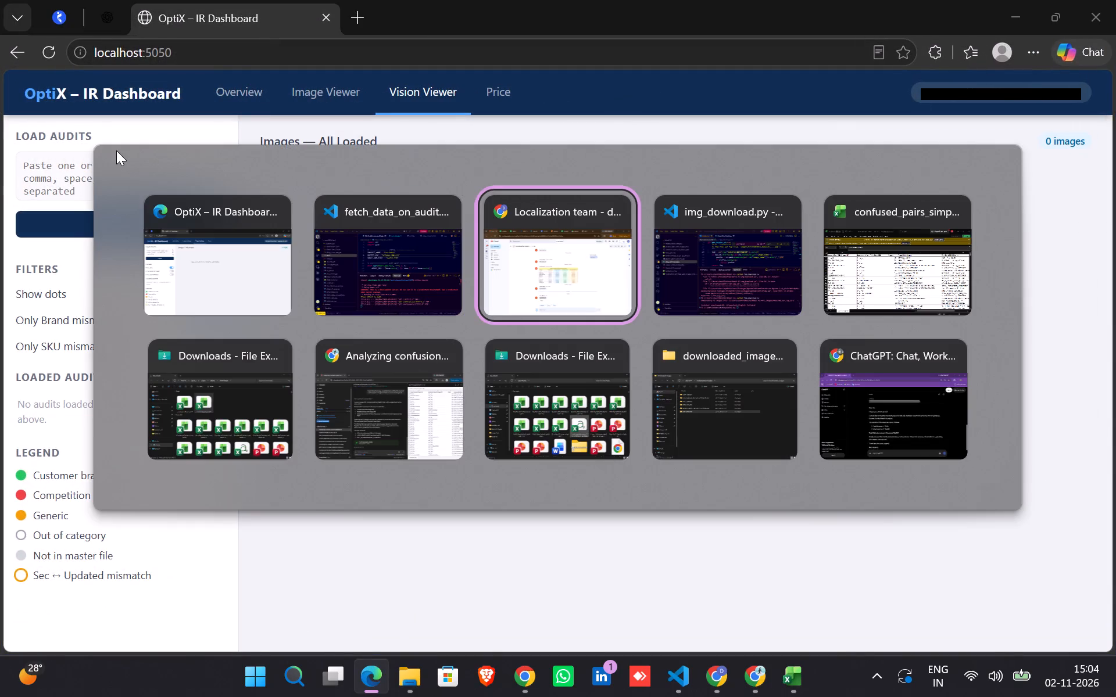
key(alt+Tab)
key(alt+Tab)
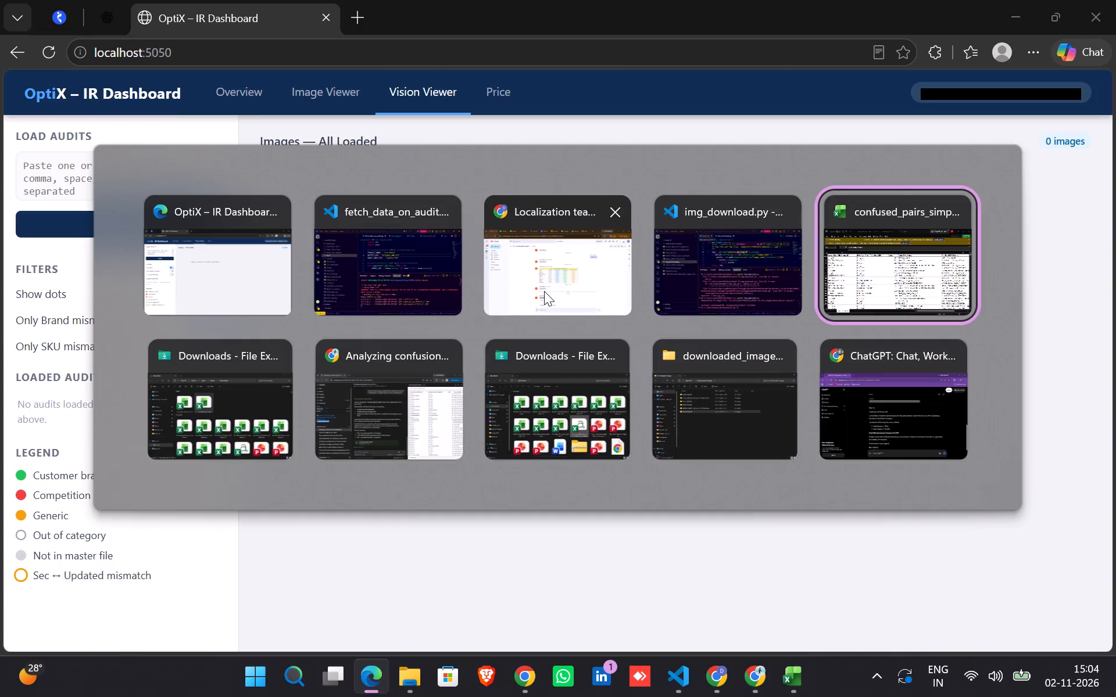
alt+click(544, 291)
click(252, 0)
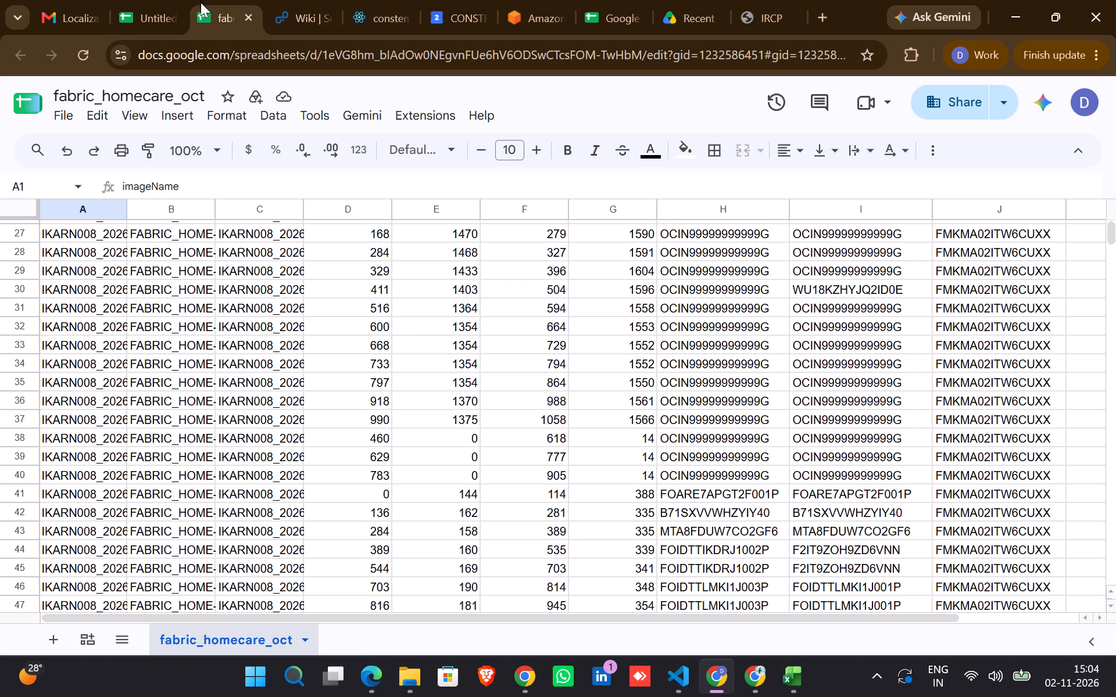
scroll(414, 355, up, 1)
scroll(414, 355, down, 1)
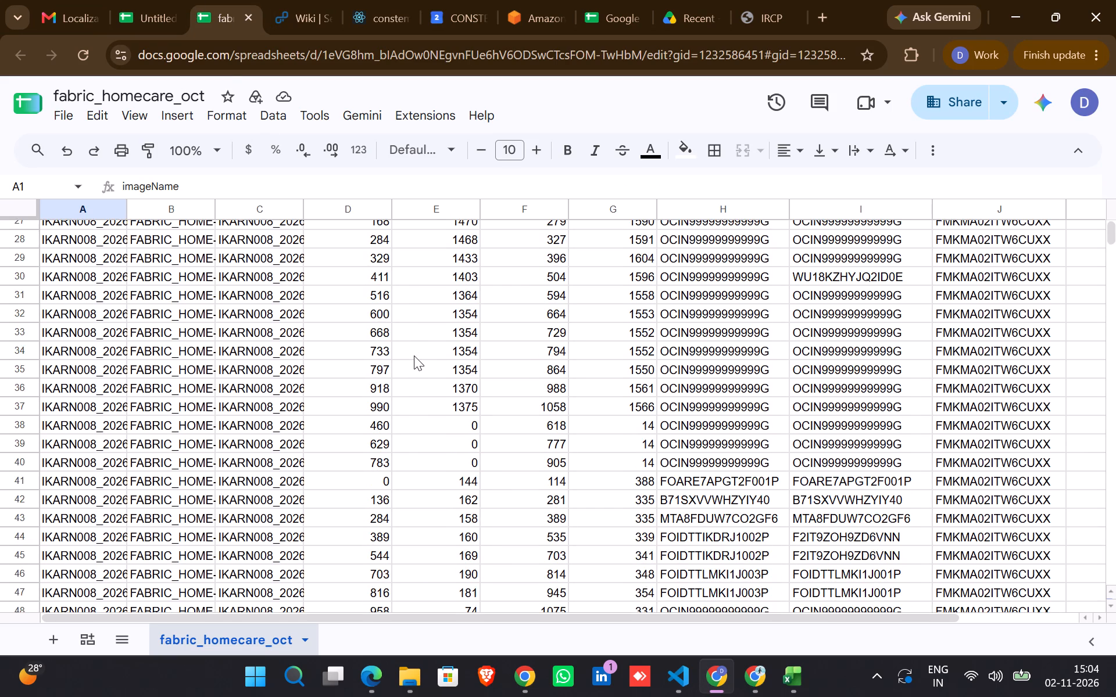
scroll(414, 355, down, 1)
click(746, 0)
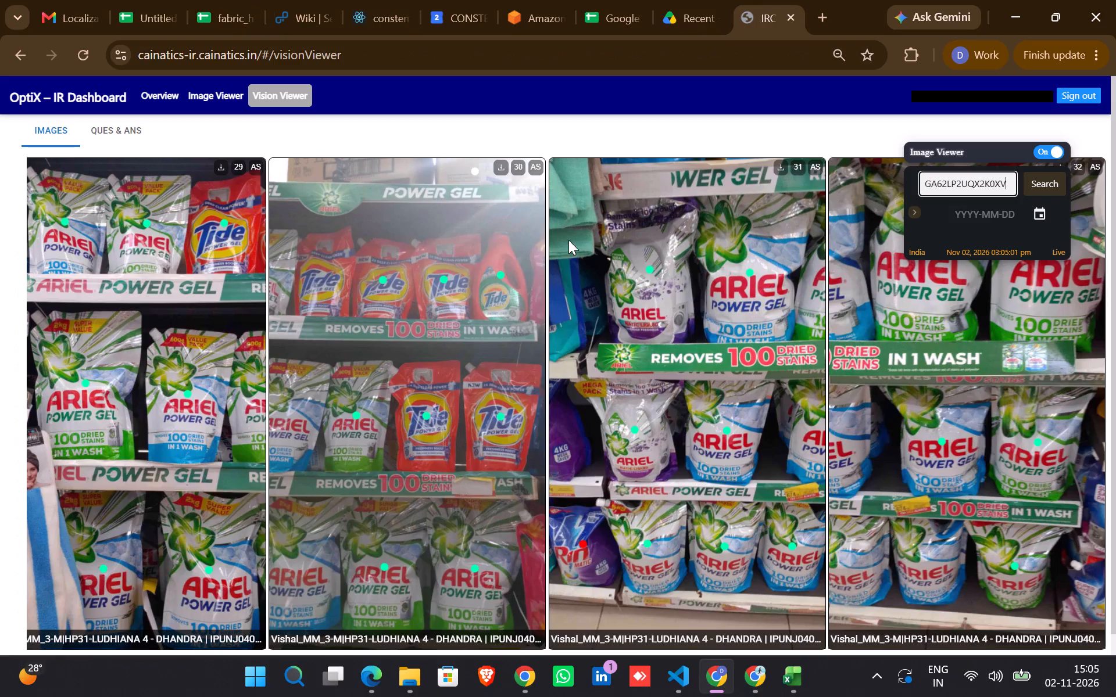
Switch back to the local OptiX dashboard in Edge and load audit GA62LP2UQX2K0XV in its Vision Viewer.
key(alt+Tab)
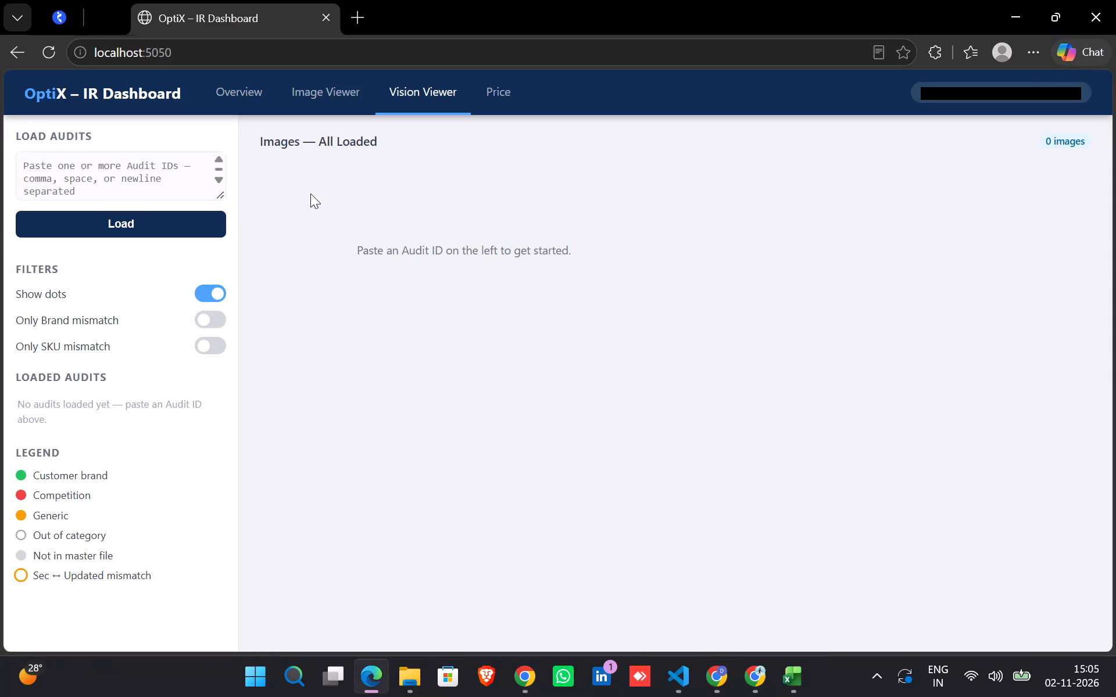
click(148, 155)
key(ctrl+v)
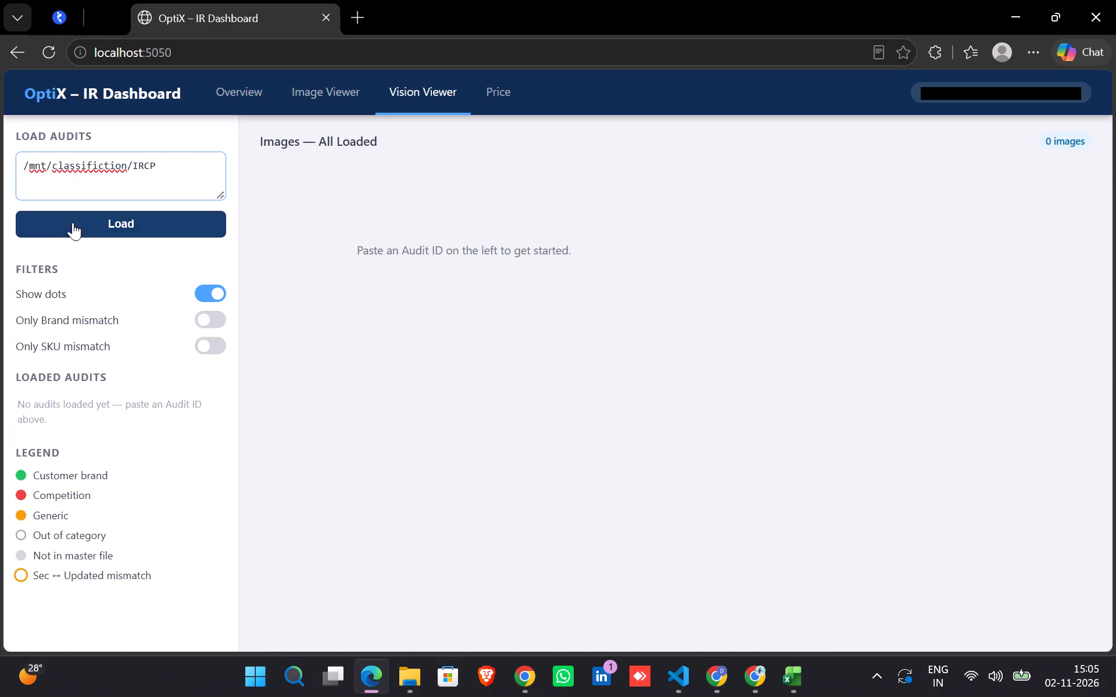
drag(166, 164, 0, 166)
key(super+v)
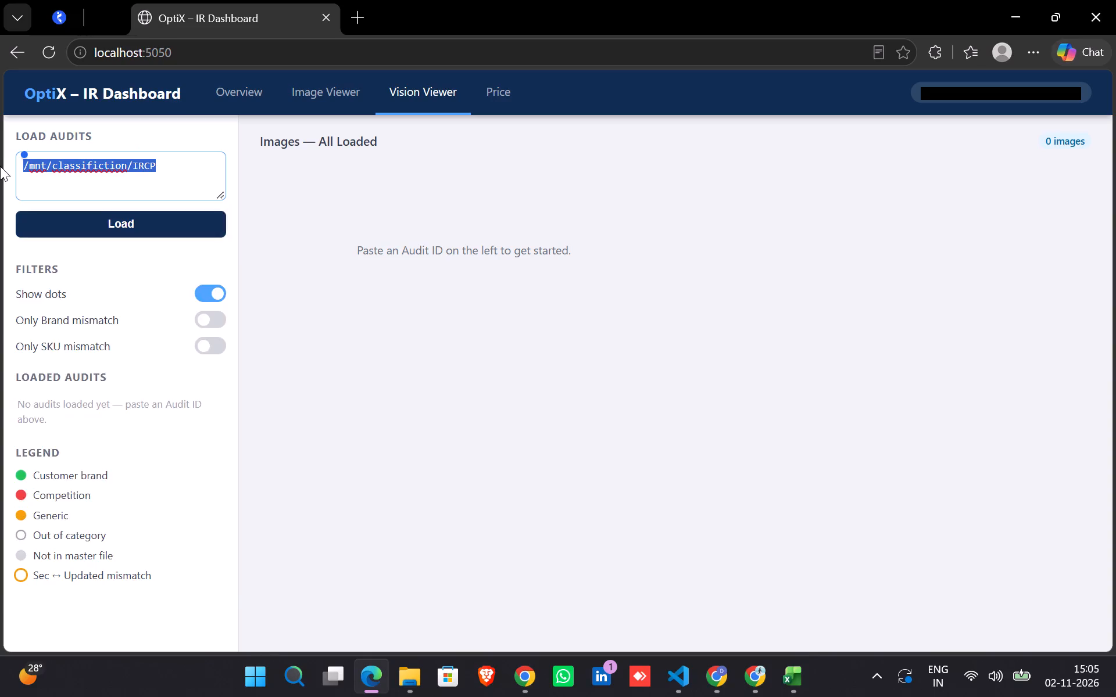
scroll(196, 476, down, 1)
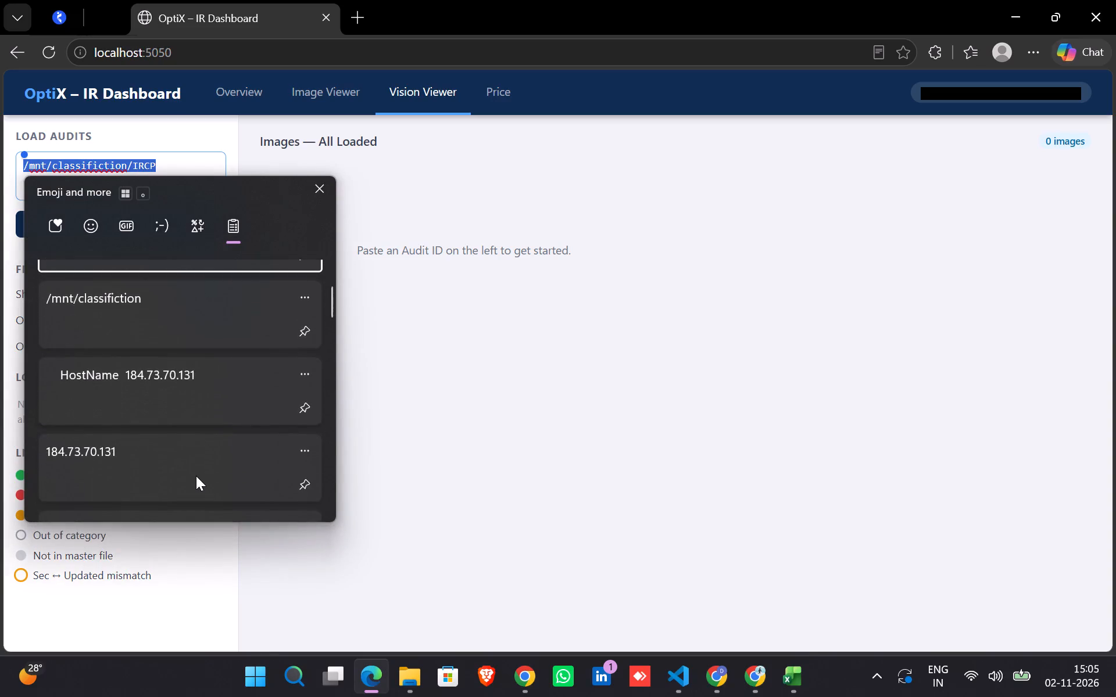
scroll(196, 476, down, 2)
click(149, 442)
key(ctrl+v)
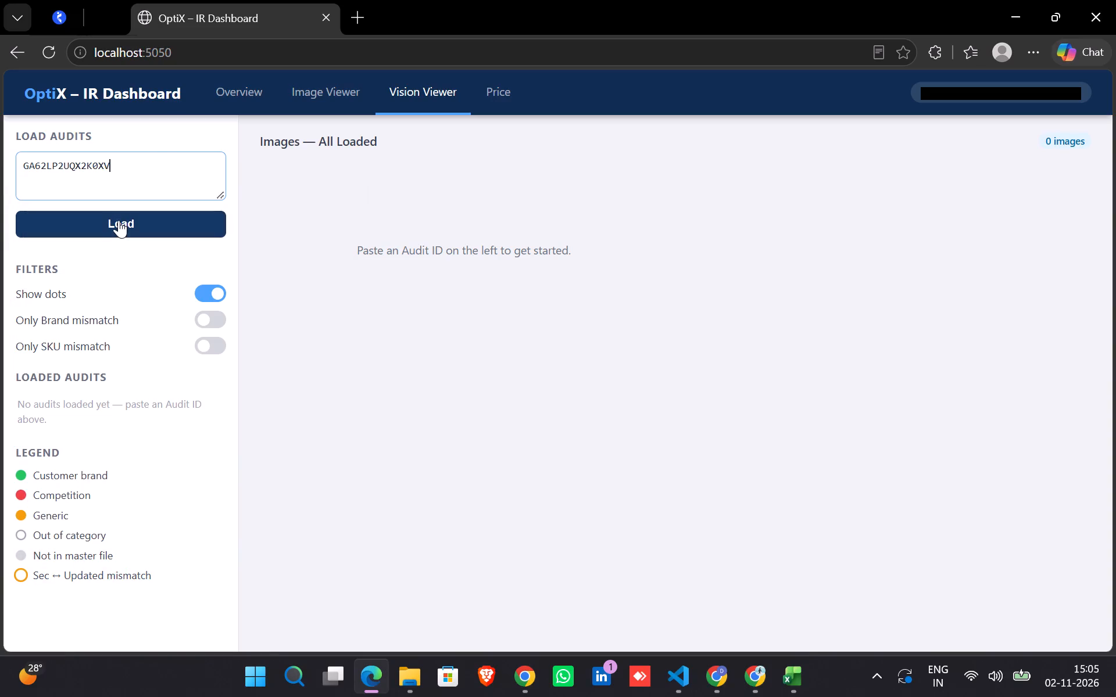
click(119, 220)
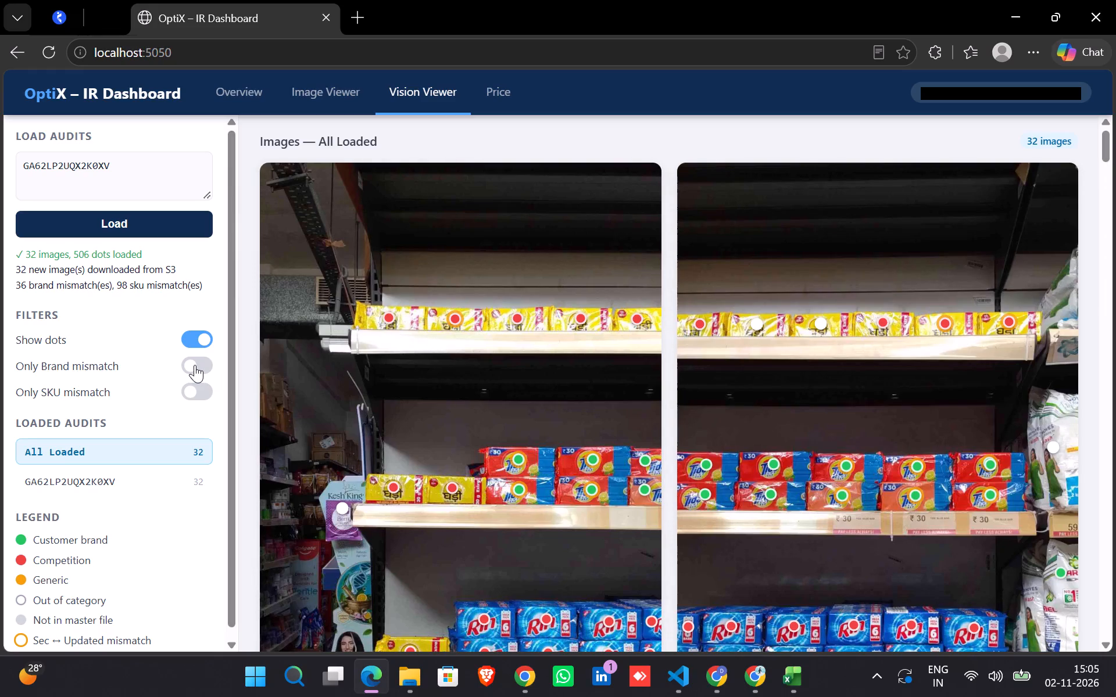
Filter the loaded audit images to show only SKU mismatches.
click(194, 406)
click(196, 398)
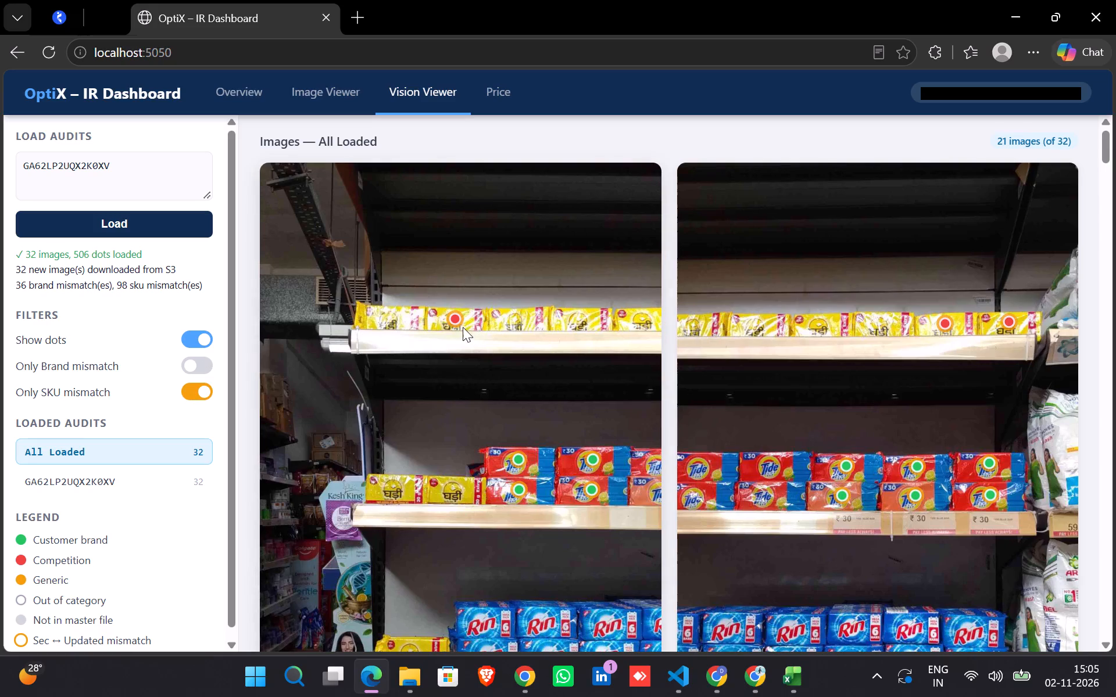
Change the filter to only brand mismatches and examine the dots marked on the shelf images.
click(203, 368)
click(199, 391)
scroll(512, 519, down, 2)
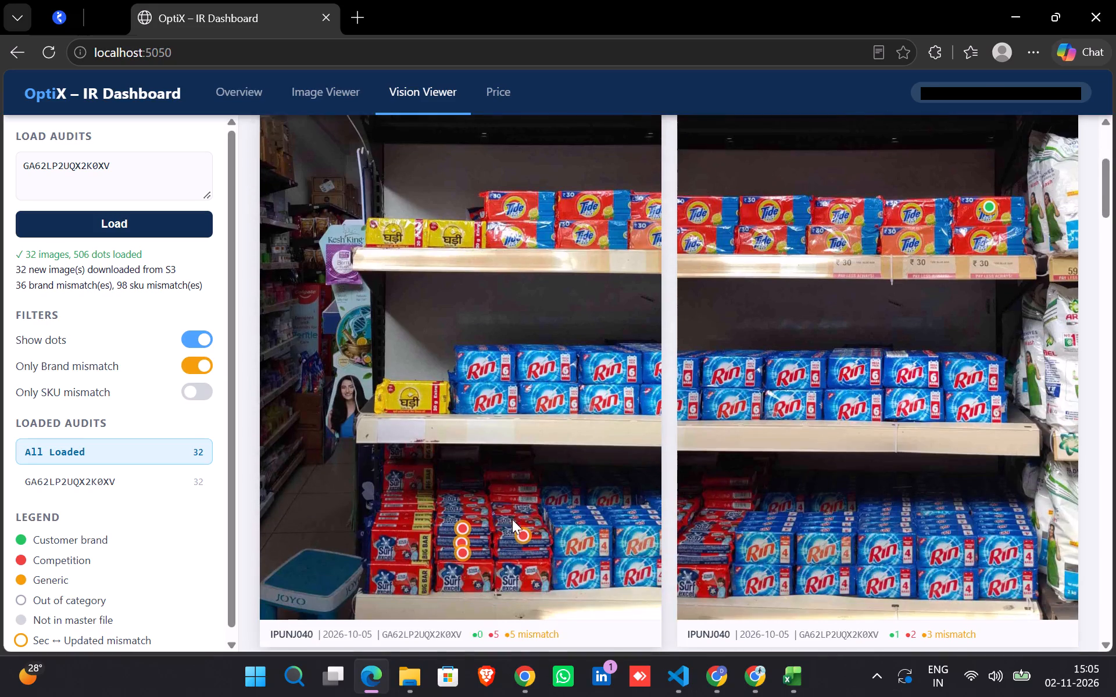
scroll(512, 519, down, 4)
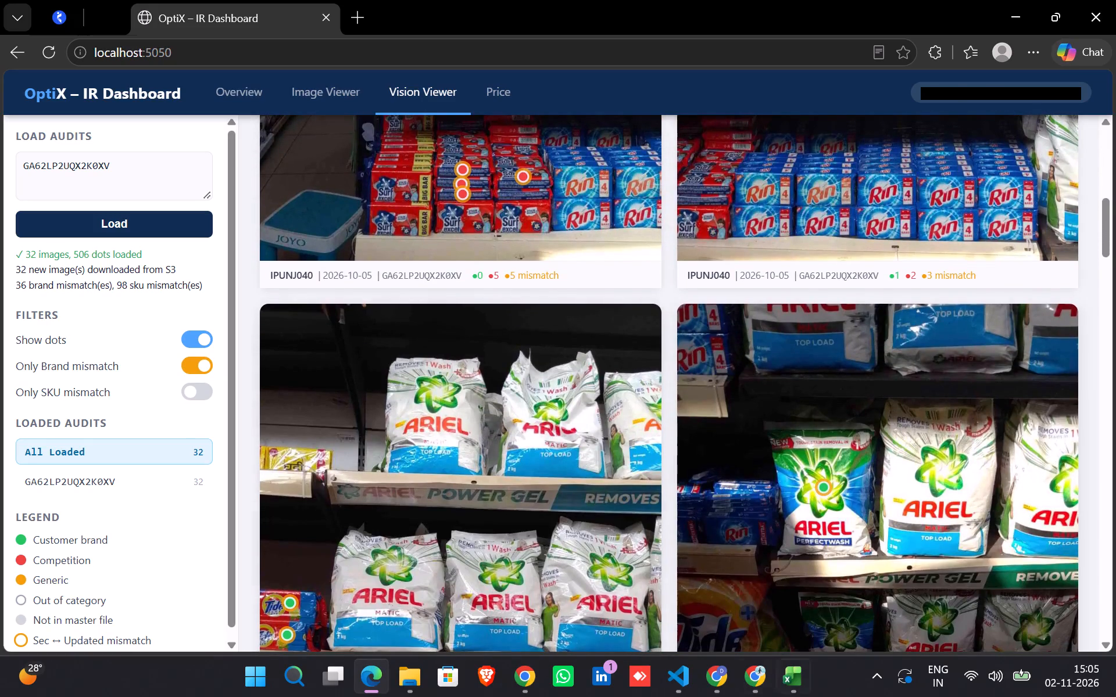
Switch to the calendar in Chrome and open the AI Team Meeting event on November 2, 2026.
click(732, 676)
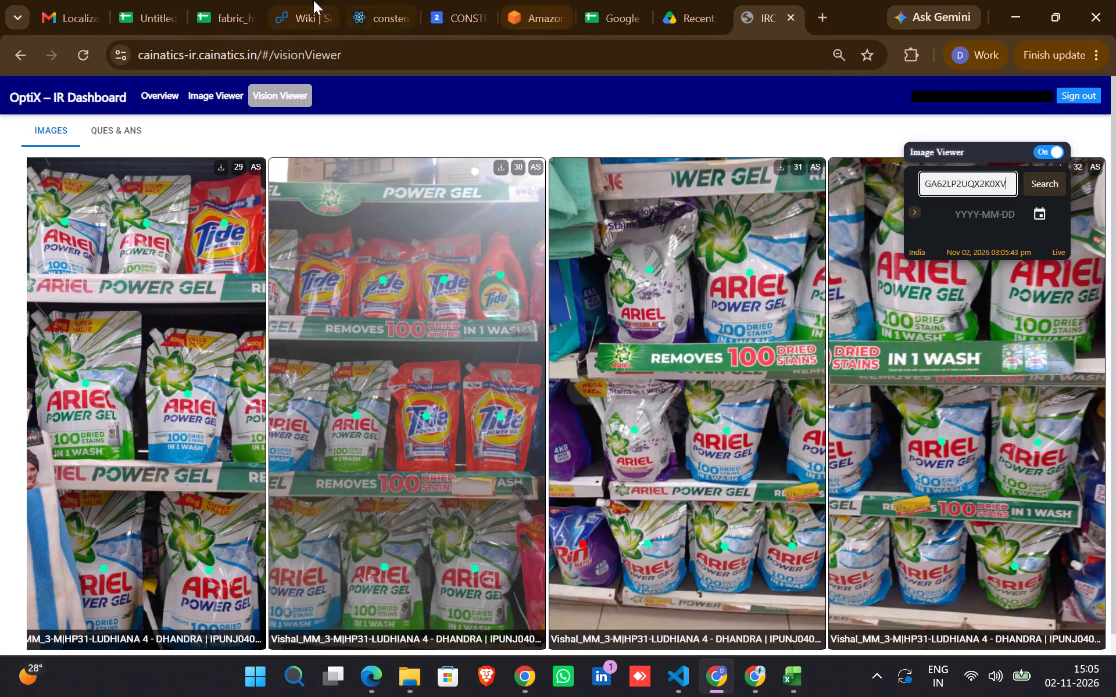
click(428, 0)
click(315, 519)
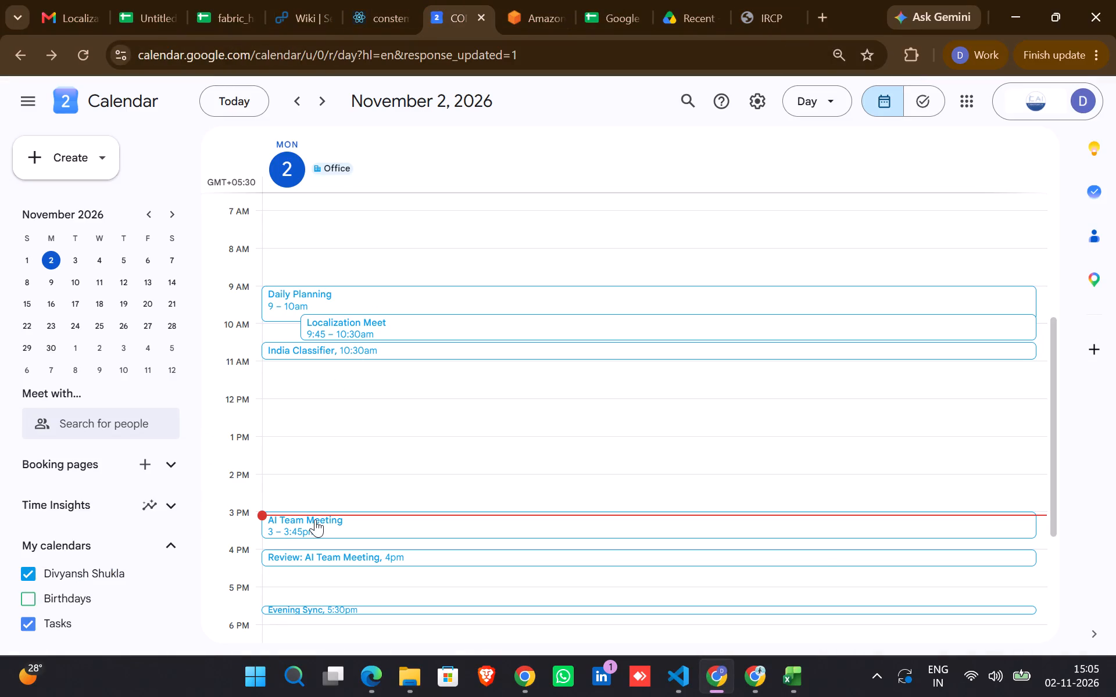
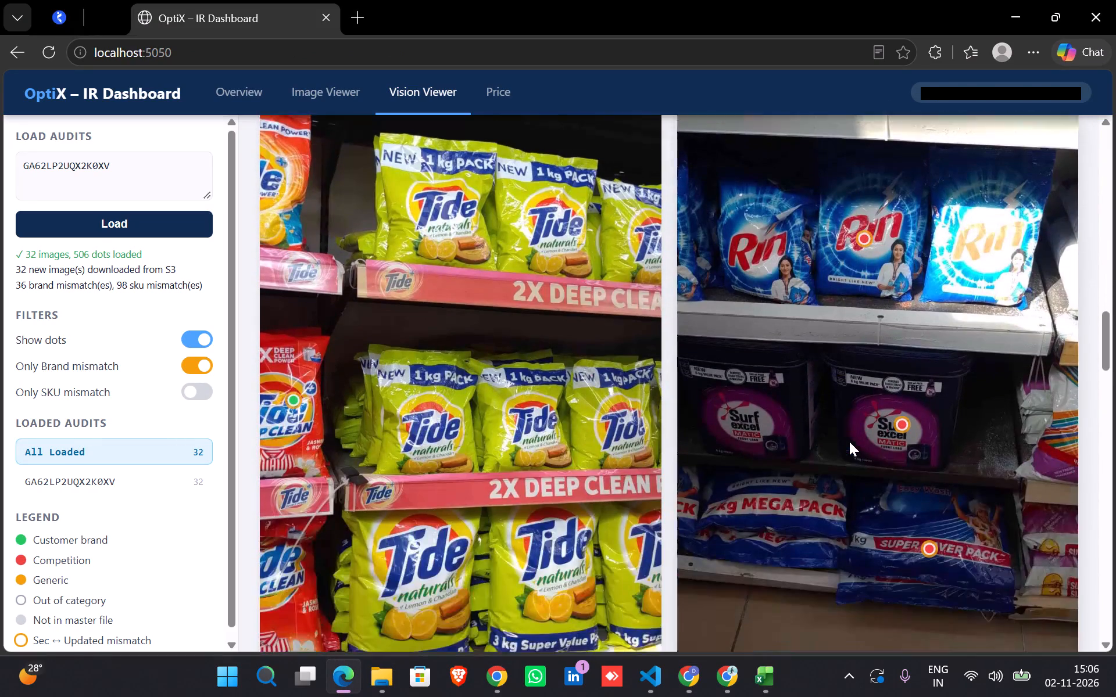
Examine the brand-mismatch dots on the remaining shelf images of audit GA62LP2UQX2K0XV, comparing the model and updated brand and SKU details.
scroll(849, 441, down, 2)
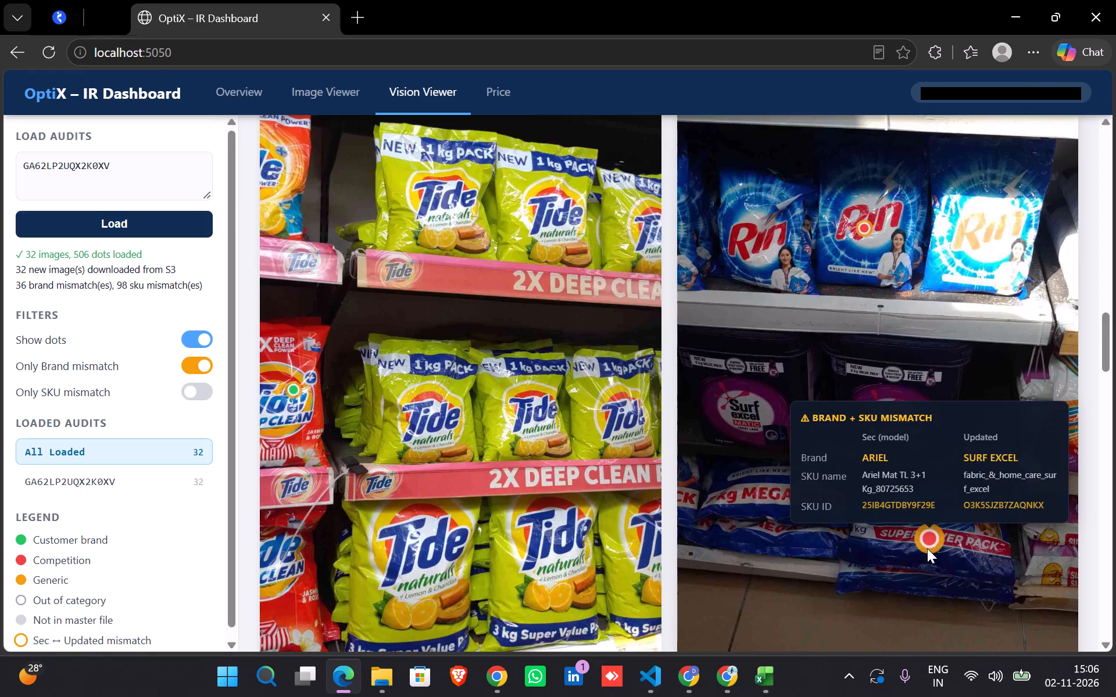
scroll(927, 549, down, 8)
scroll(927, 549, up, 1)
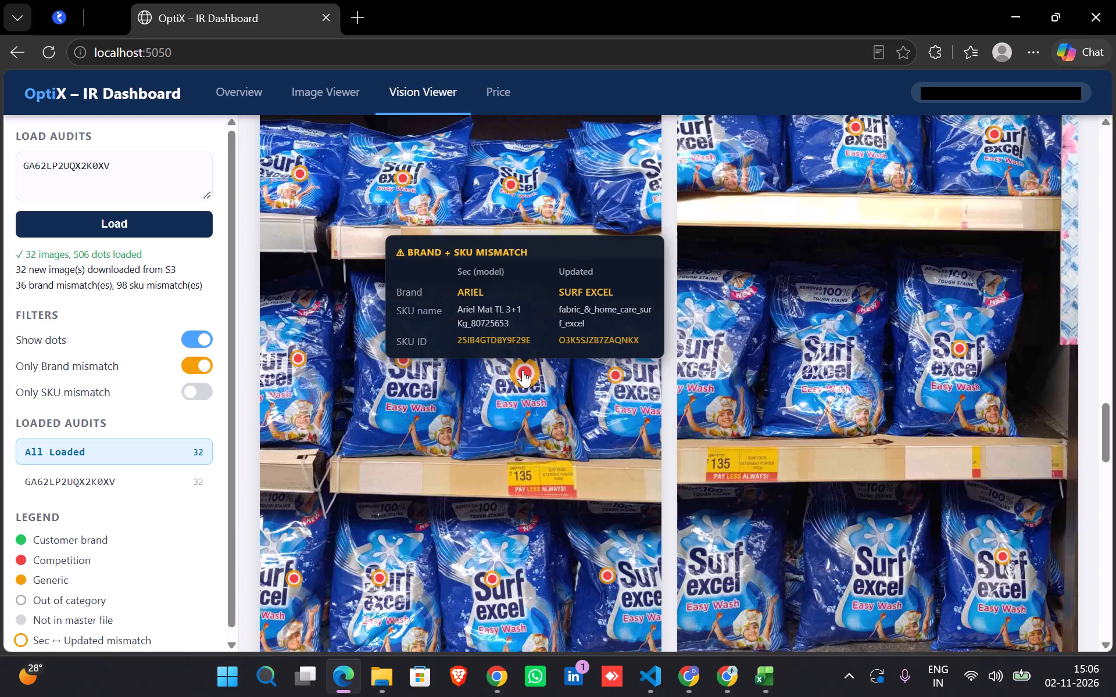
scroll(392, 358, down, 1)
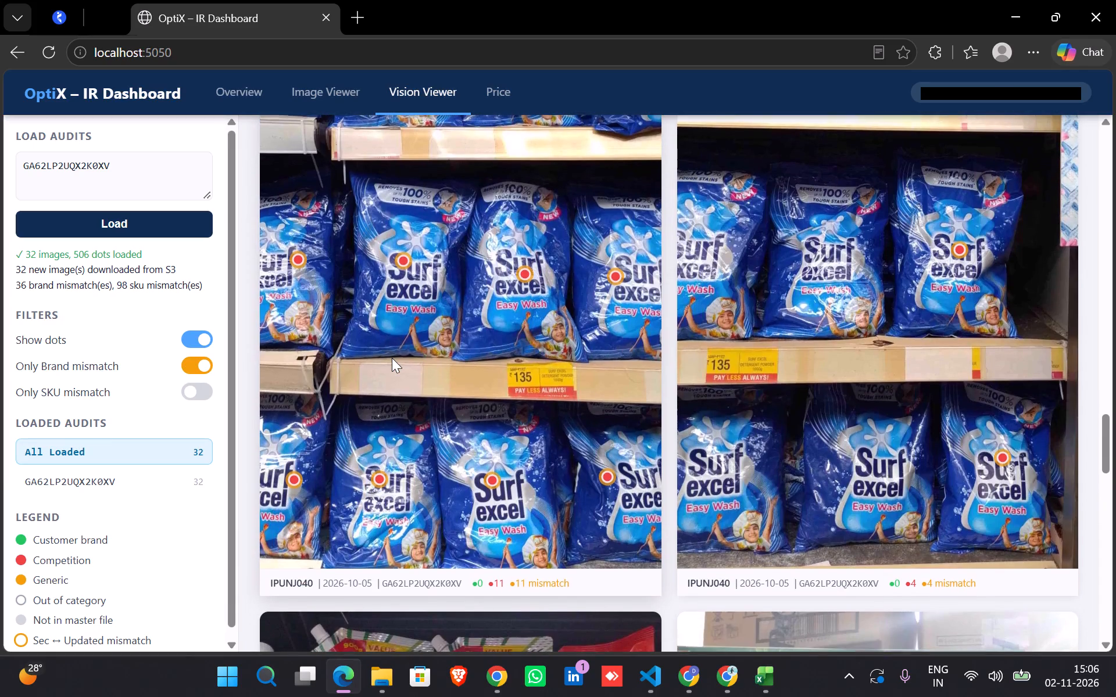
scroll(392, 358, down, 1)
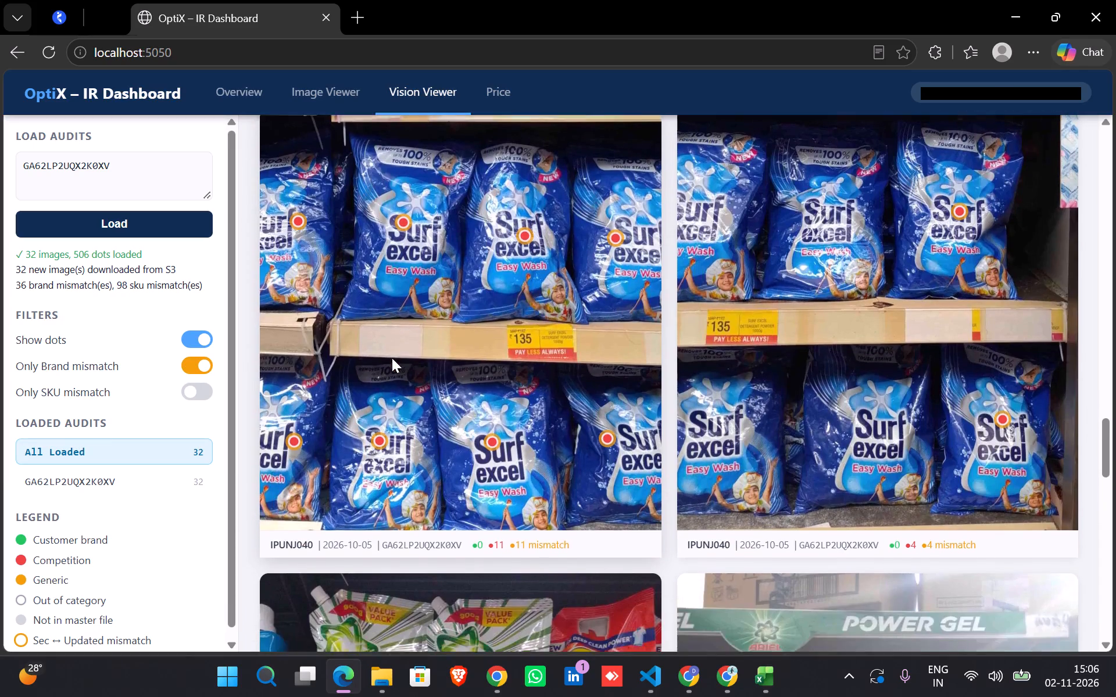
scroll(392, 358, up, 2)
scroll(392, 358, down, 1)
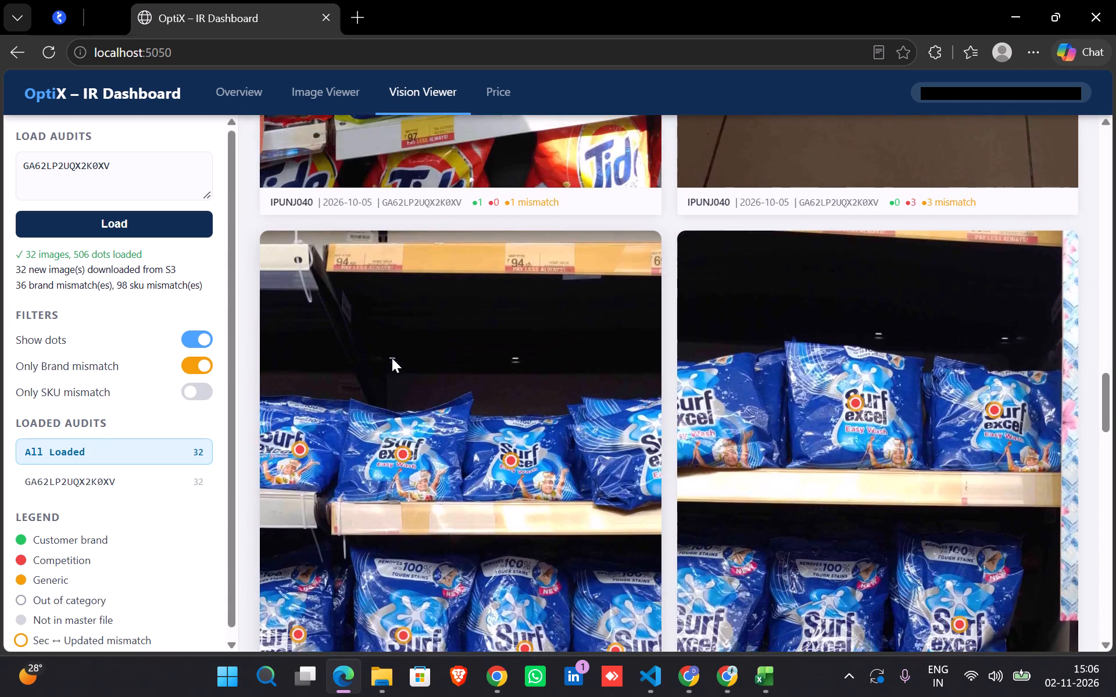
scroll(392, 358, down, 4)
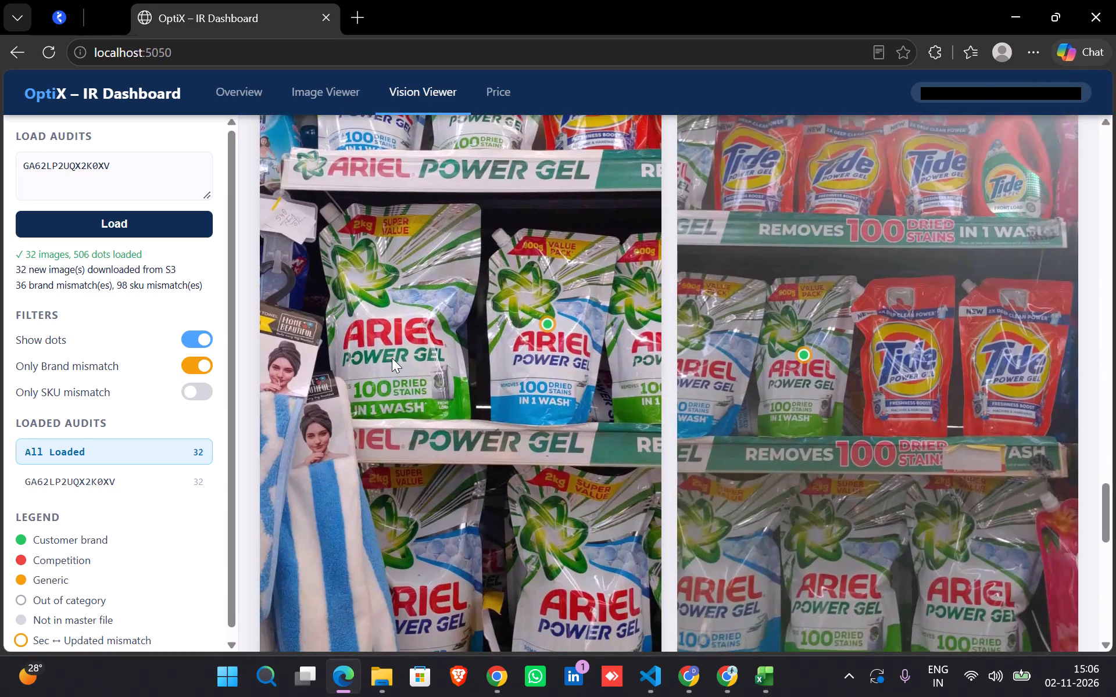
scroll(392, 358, down, 2)
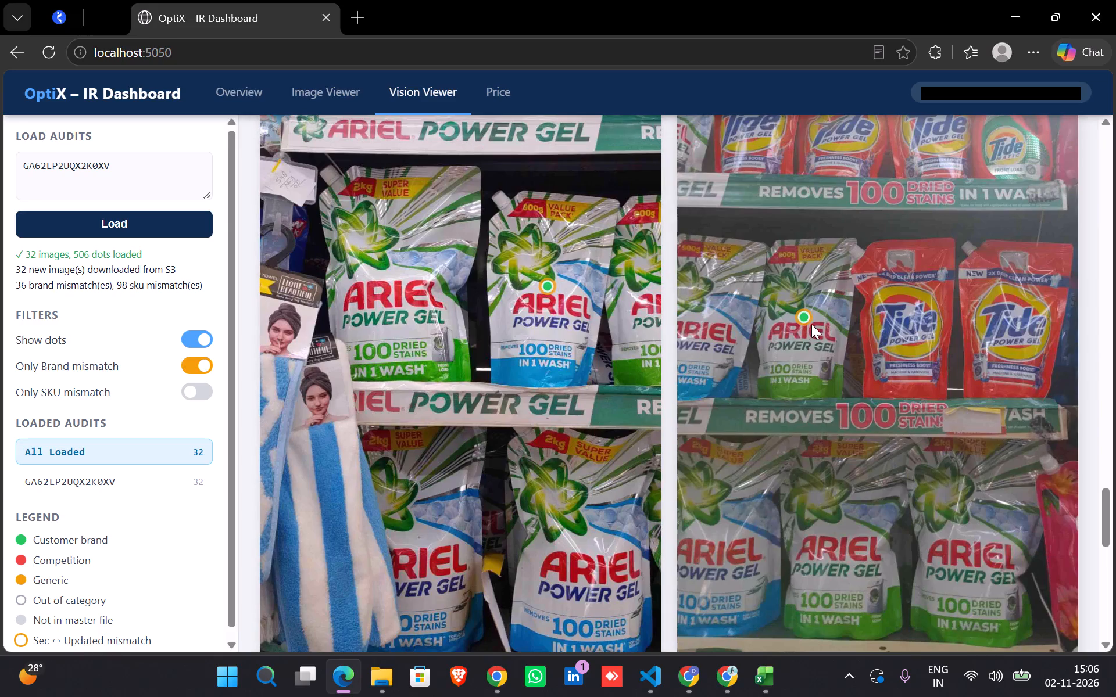
scroll(802, 314, down, 4)
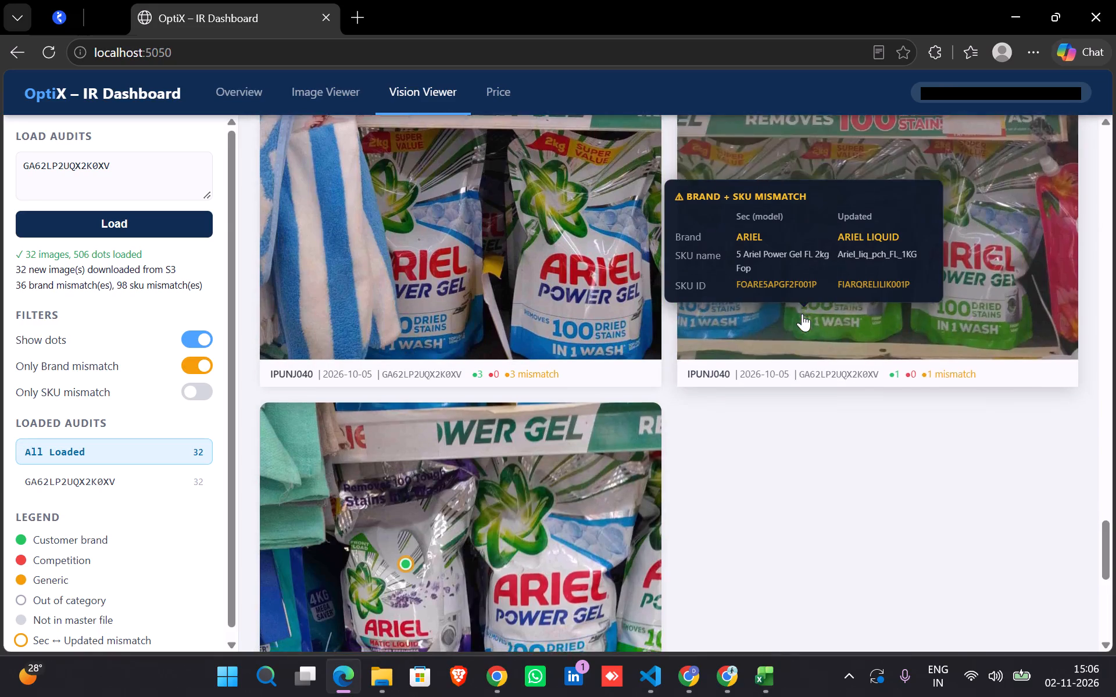
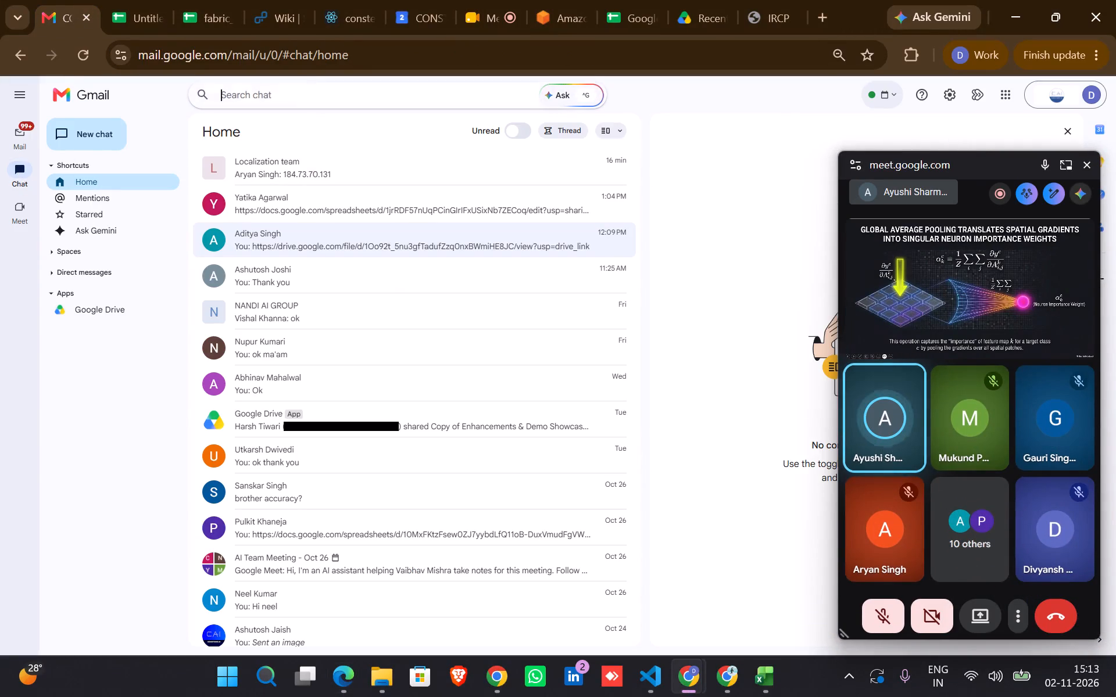
Search Gmail chat for "sa", open the direct message conversation with Sachin, and send the copied content there.
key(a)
key(BackSpace)
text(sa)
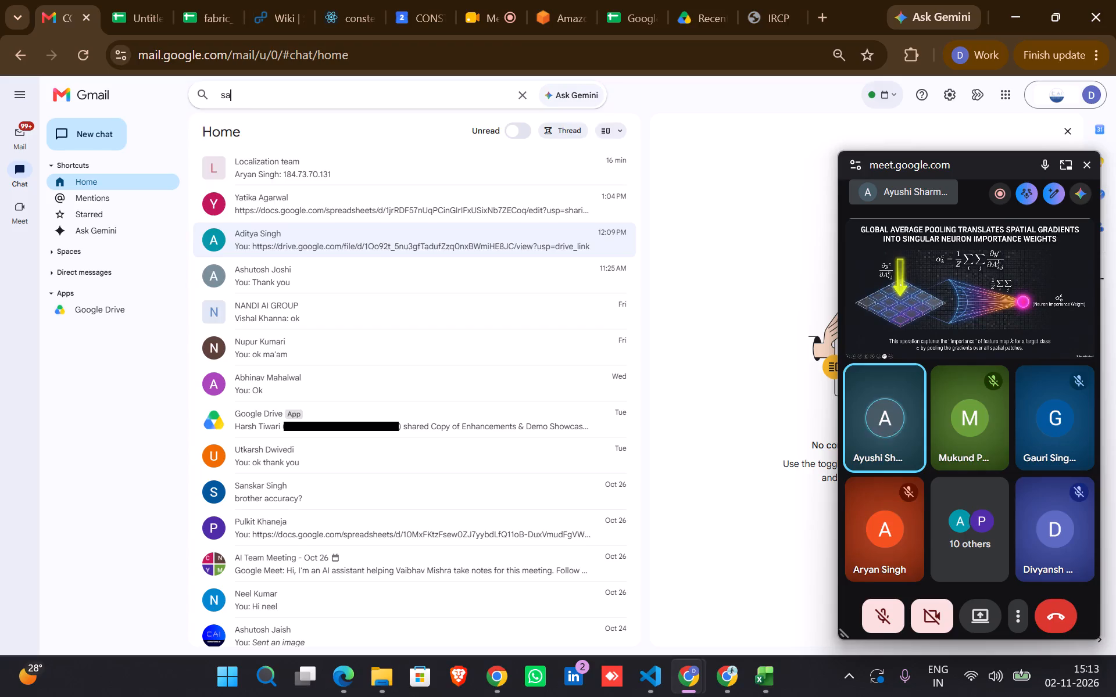
click(271, 127)
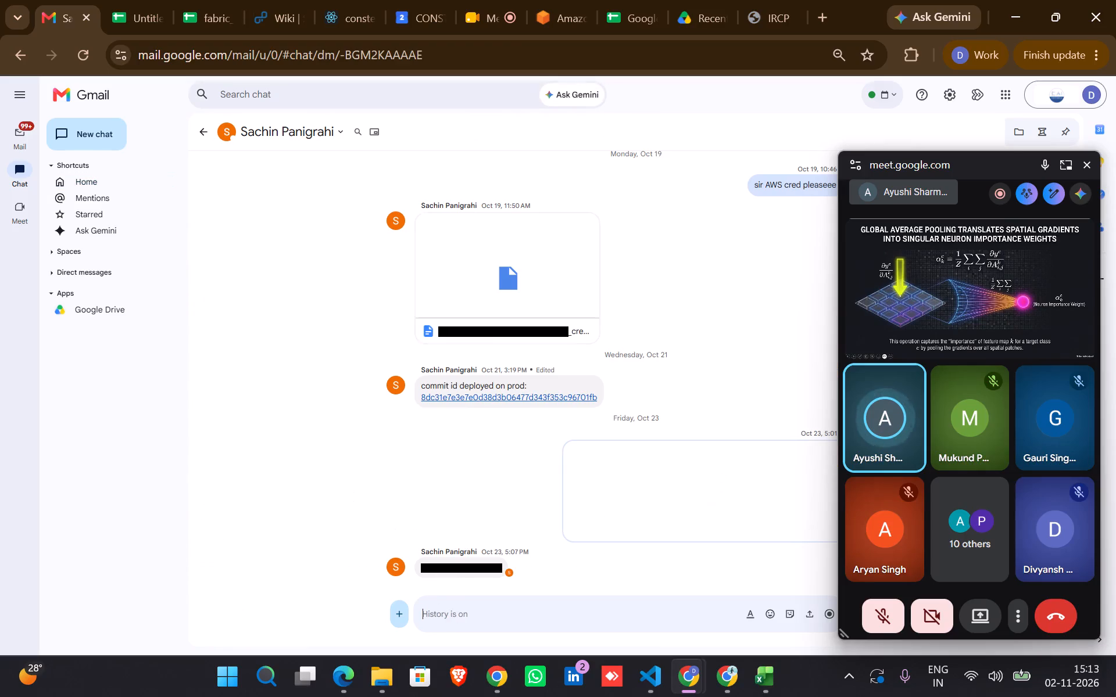
click(458, 614)
key(ctrl+v)
key(Return)
Switch to the fabric_homecare_oct spreadsheet in Chrome and view the column headers and first detection rows.
key(alt+Tab)
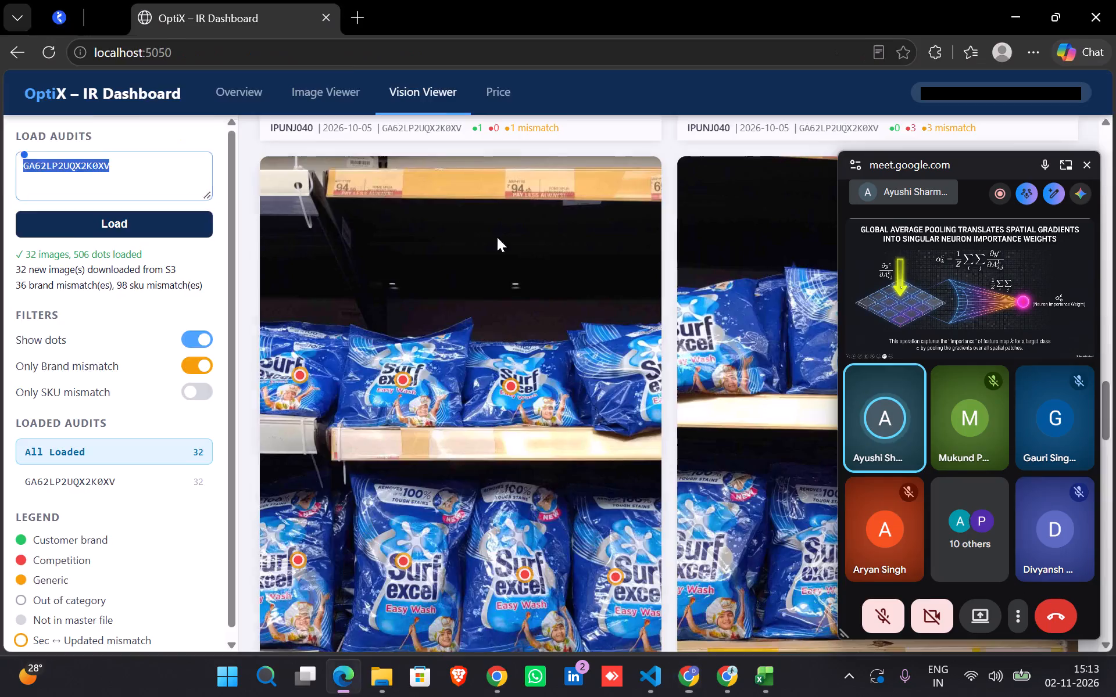
key(alt+Tab)
click(204, 0)
scroll(332, 369, up, 1)
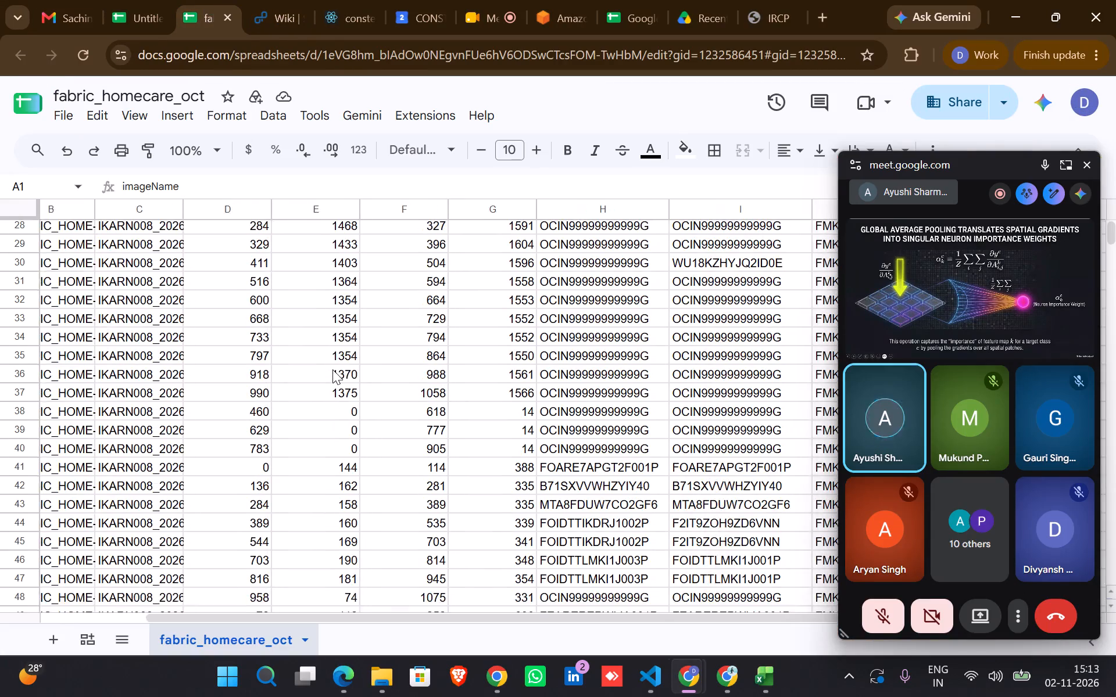
scroll(332, 369, up, 3)
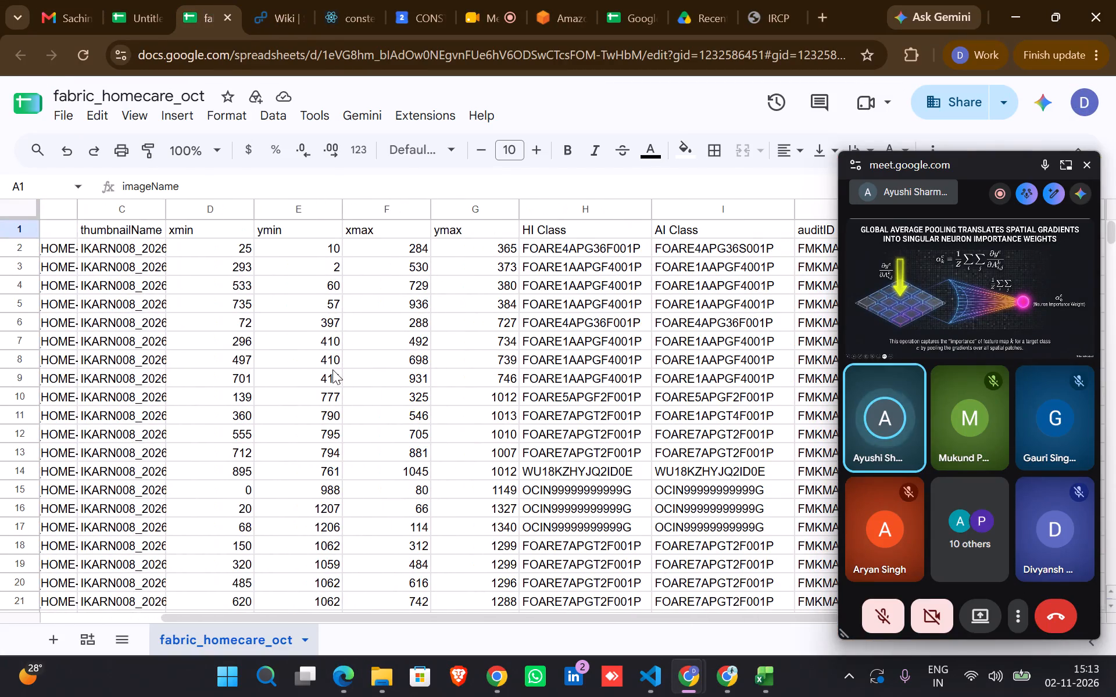
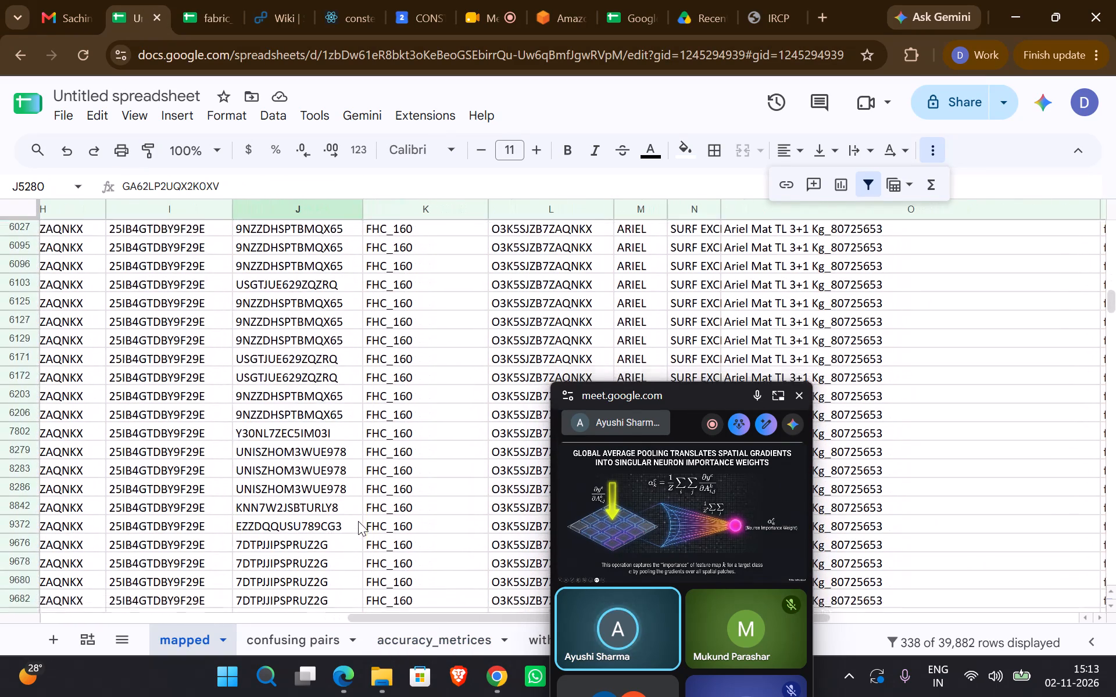
Look through the filtered Ariel Mat TL 3+1 Kg rows of the mapped sheet for another audit ID to review.
scroll(358, 521, down, 8)
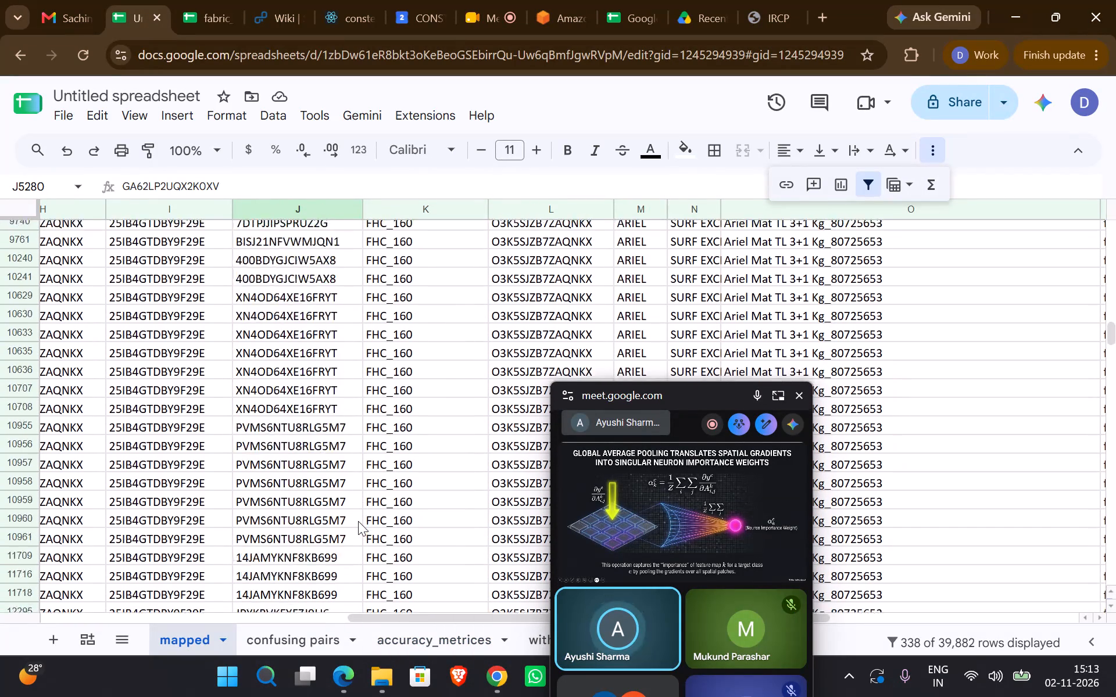
scroll(358, 521, down, 8)
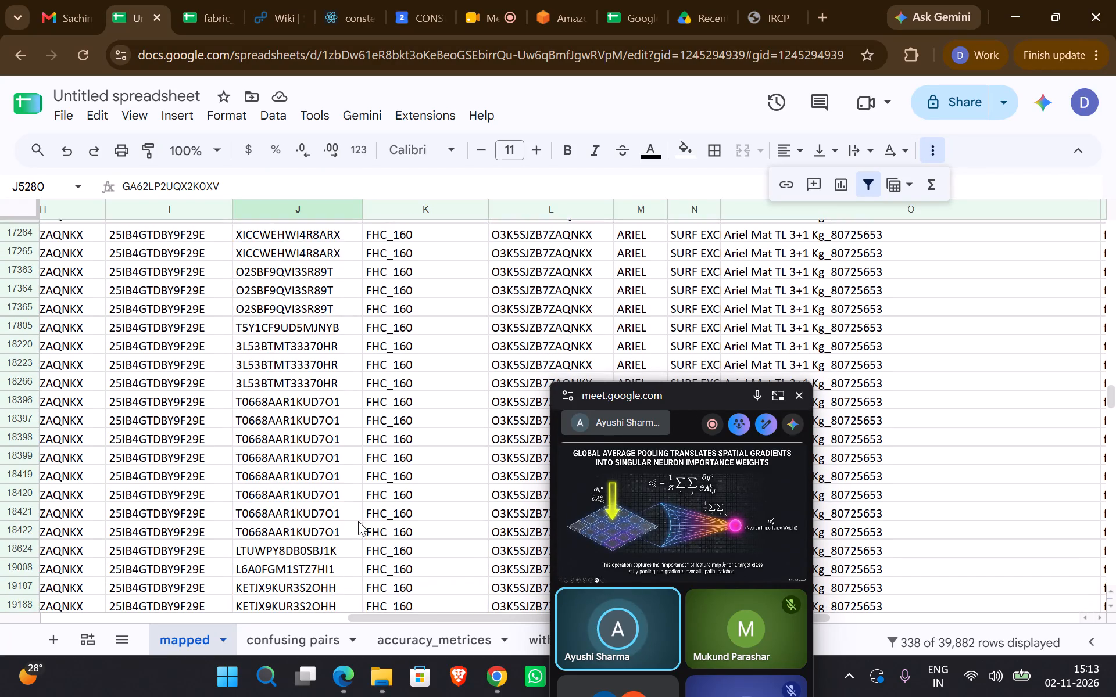
scroll(358, 521, down, 5)
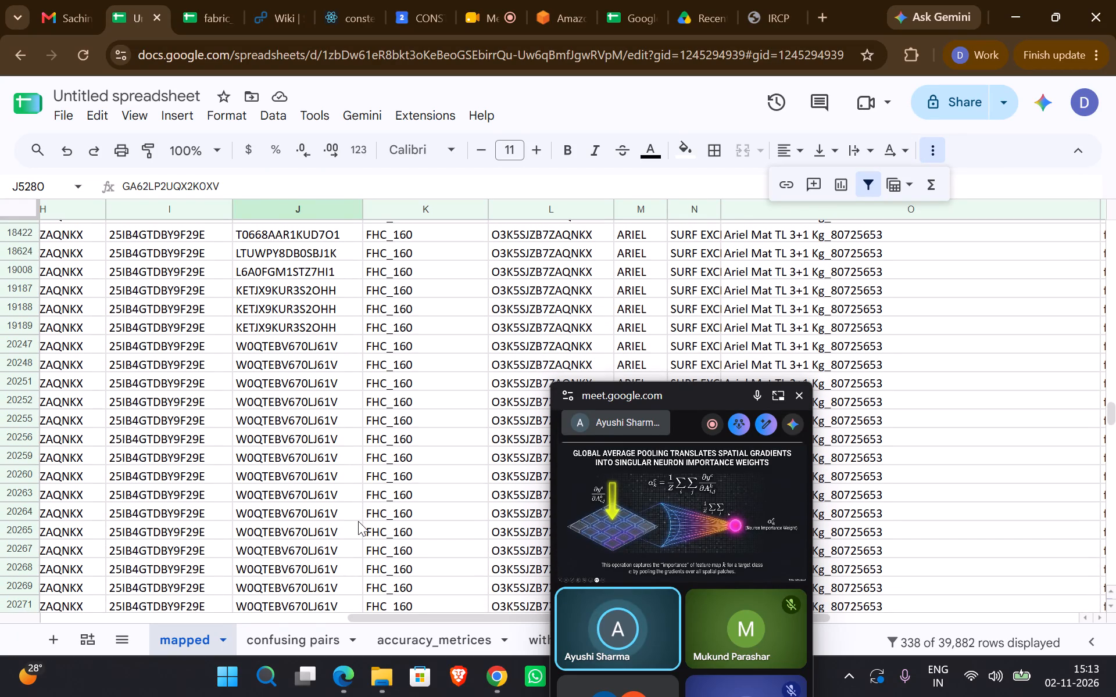
scroll(358, 521, down, 2)
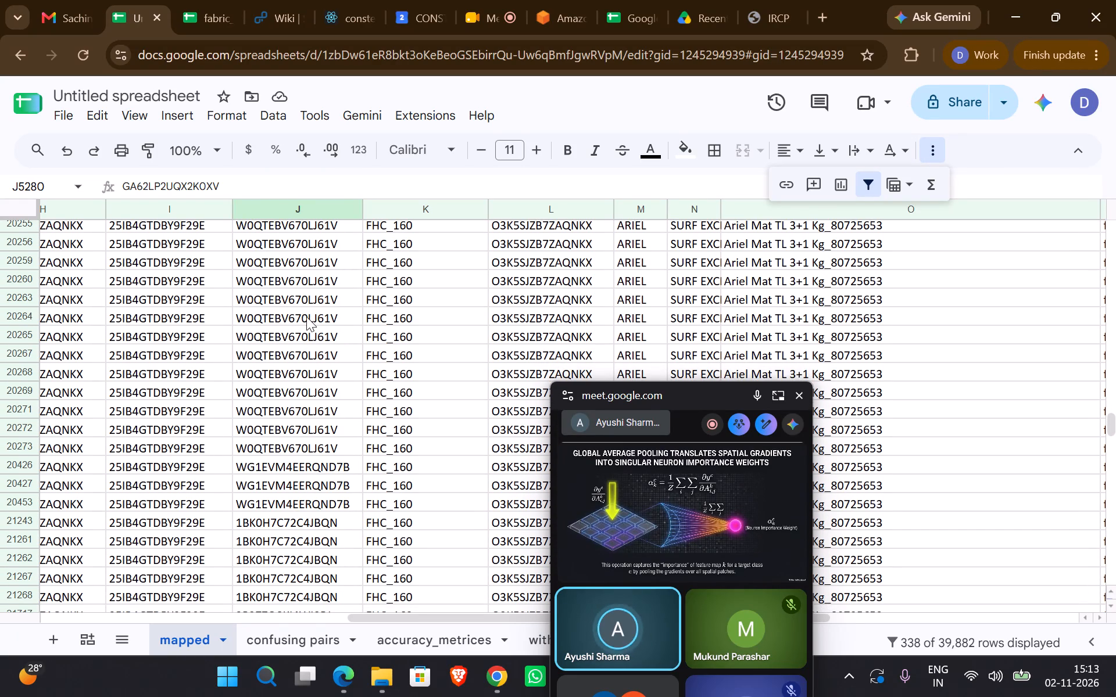
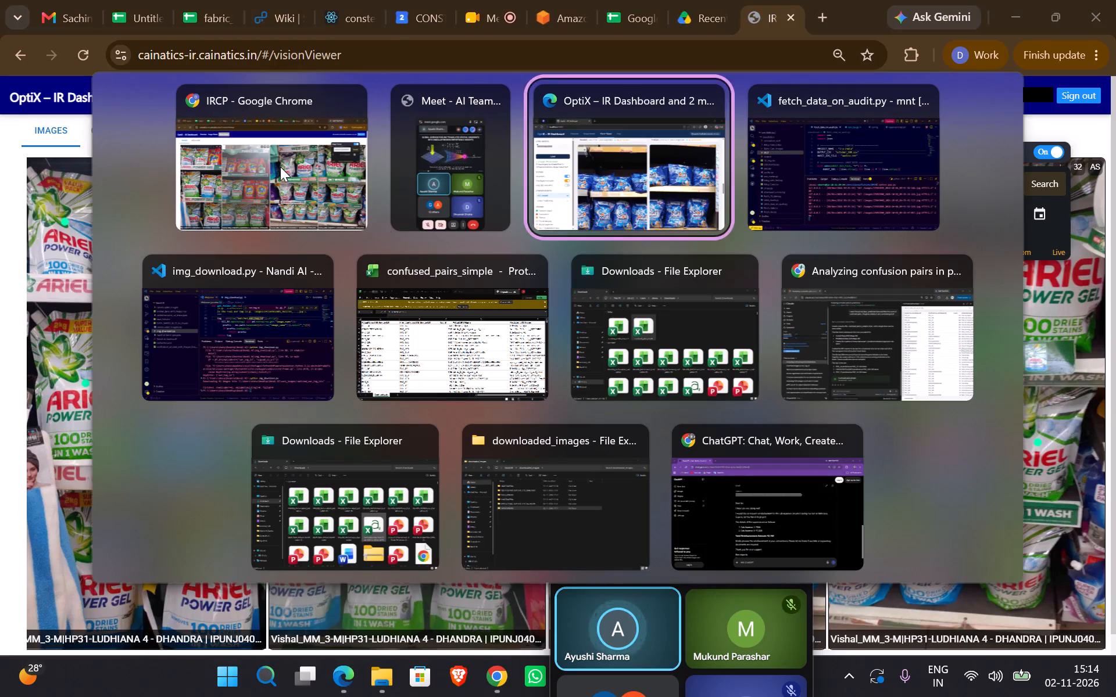
key(ctrl+v)
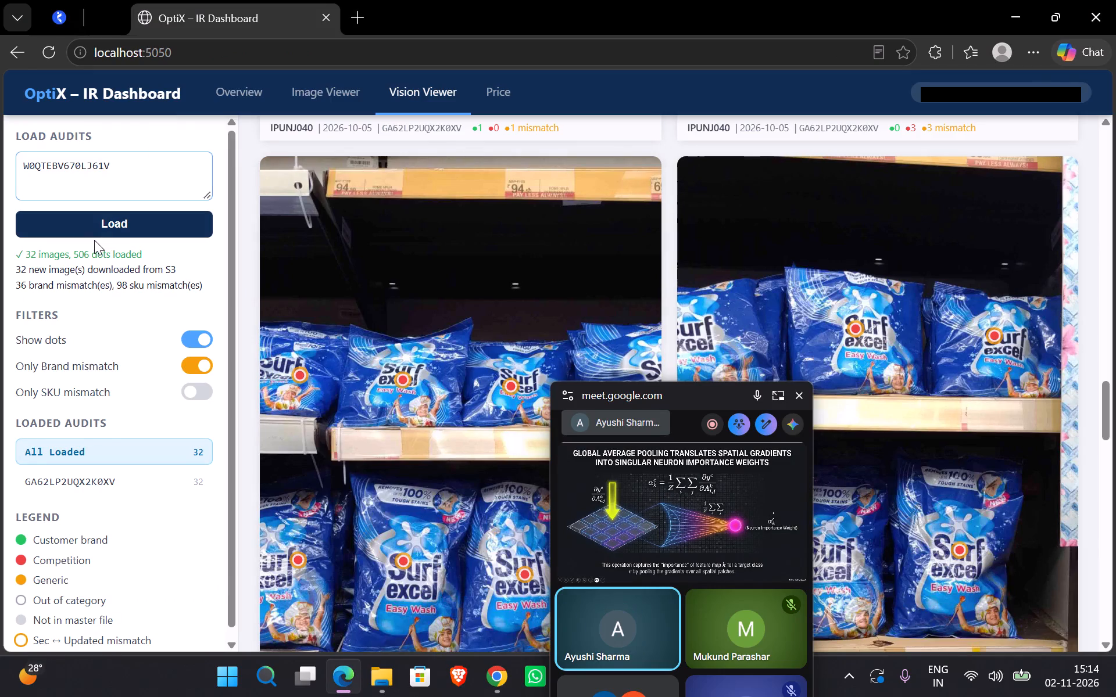
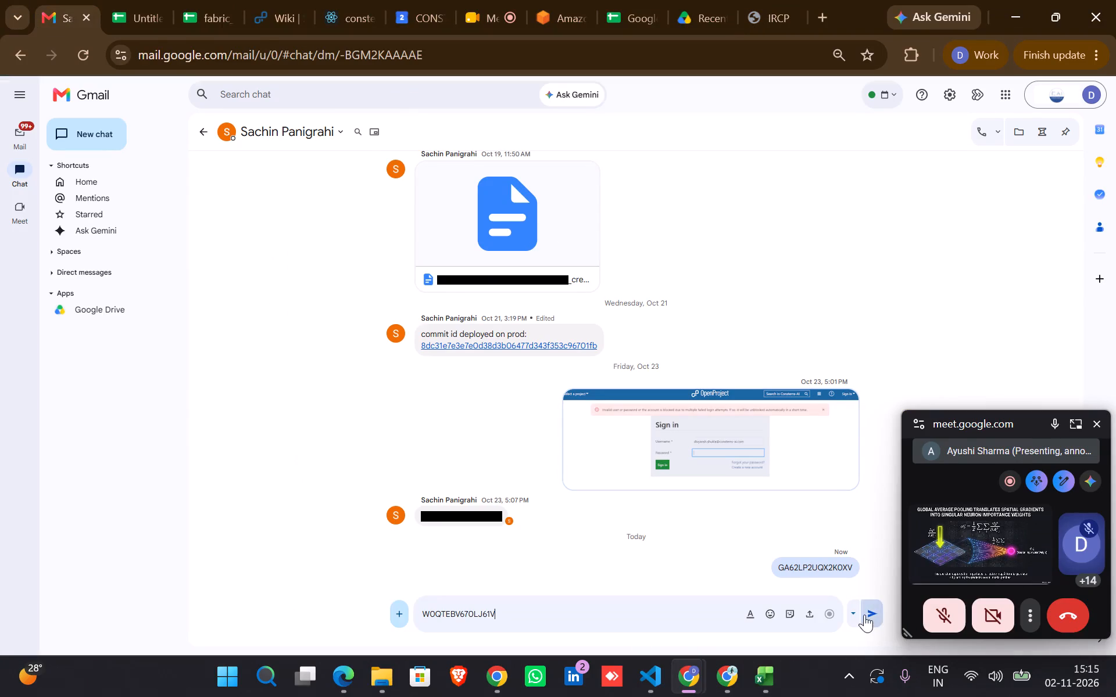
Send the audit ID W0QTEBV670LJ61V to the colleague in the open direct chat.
click(864, 615)
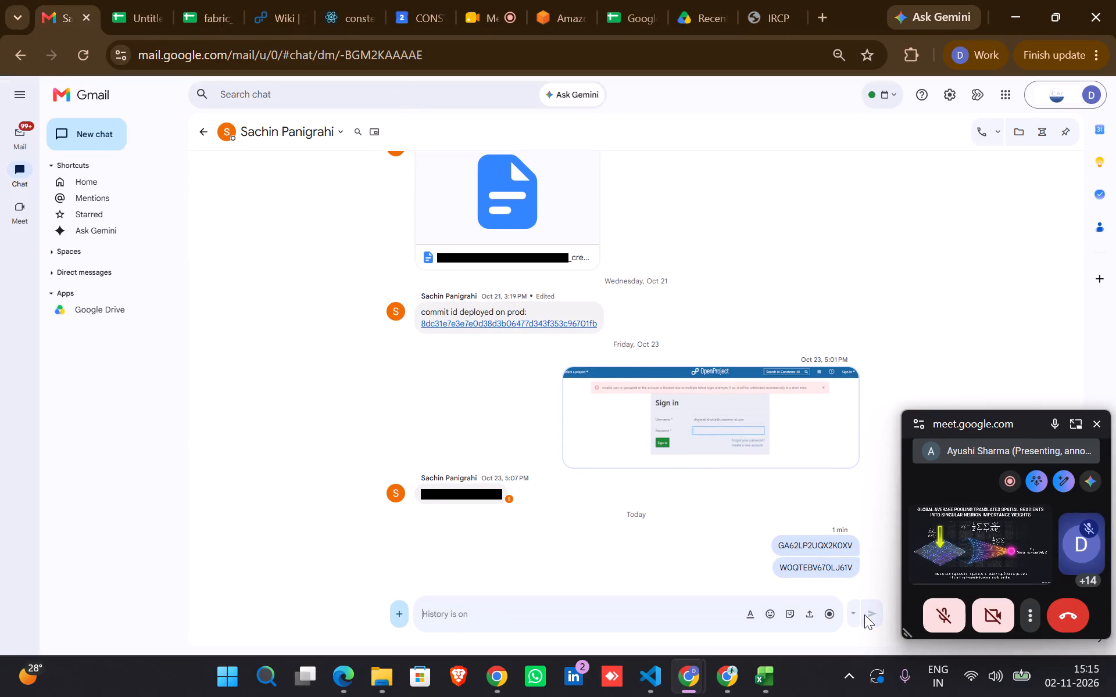
Look through the confusing pairs sheet of the untitled spreadsheet and select the actual SKU name Tide JR 4+1Kg_80796496 in row 6.
click(147, 0)
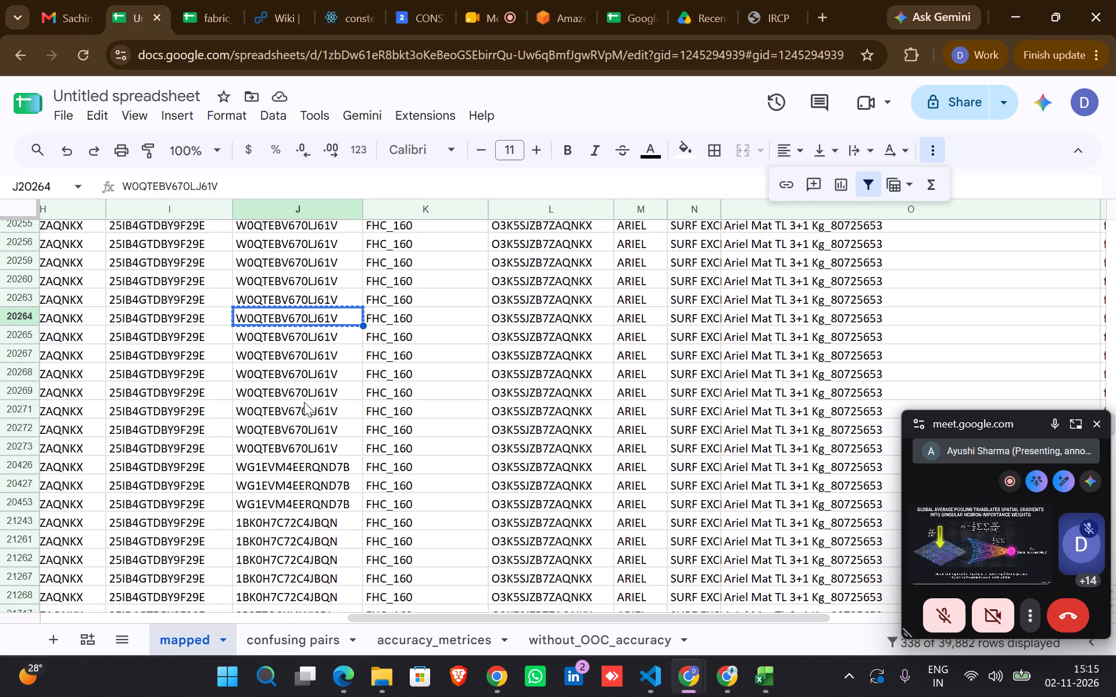
click(272, 645)
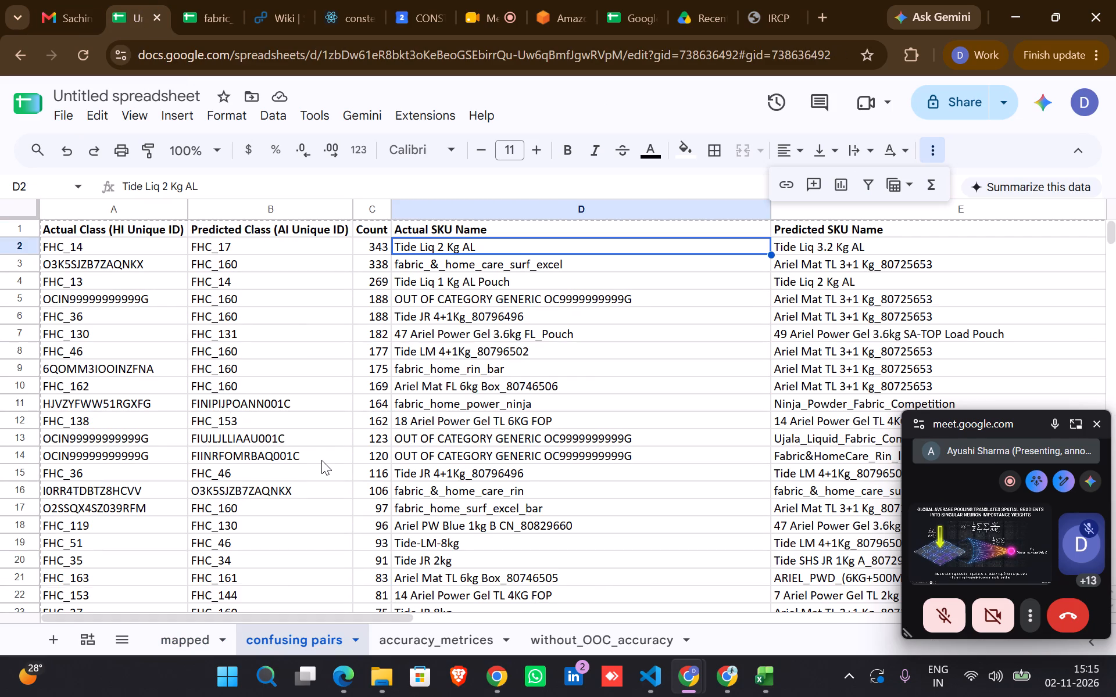
scroll(321, 460, right, 1)
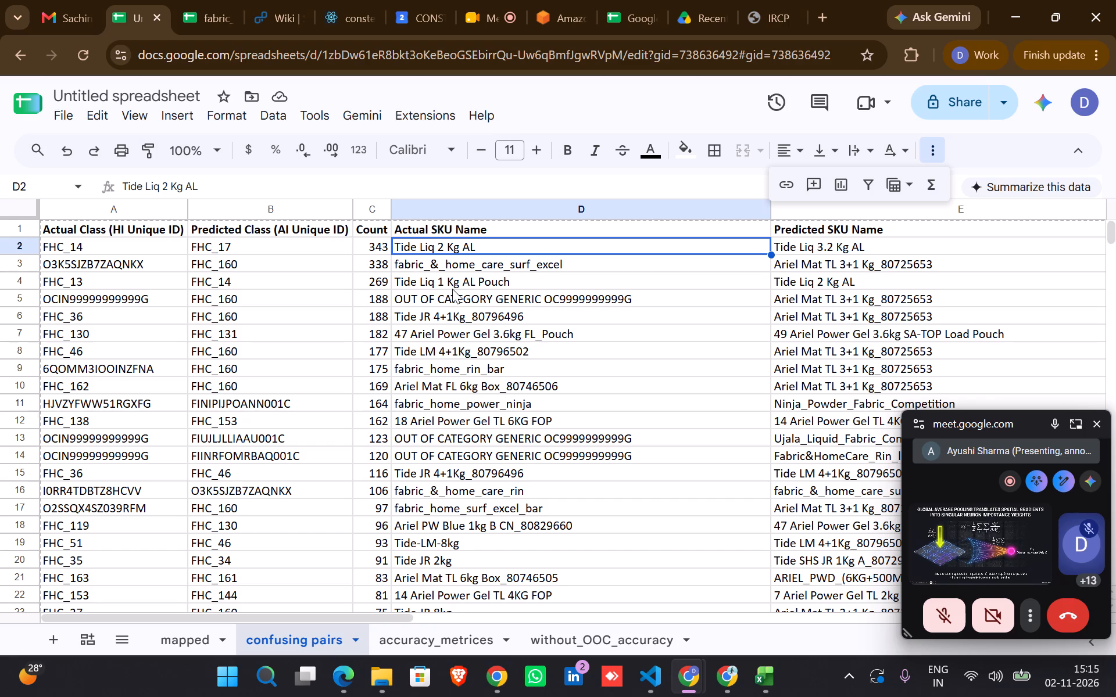
click(452, 312)
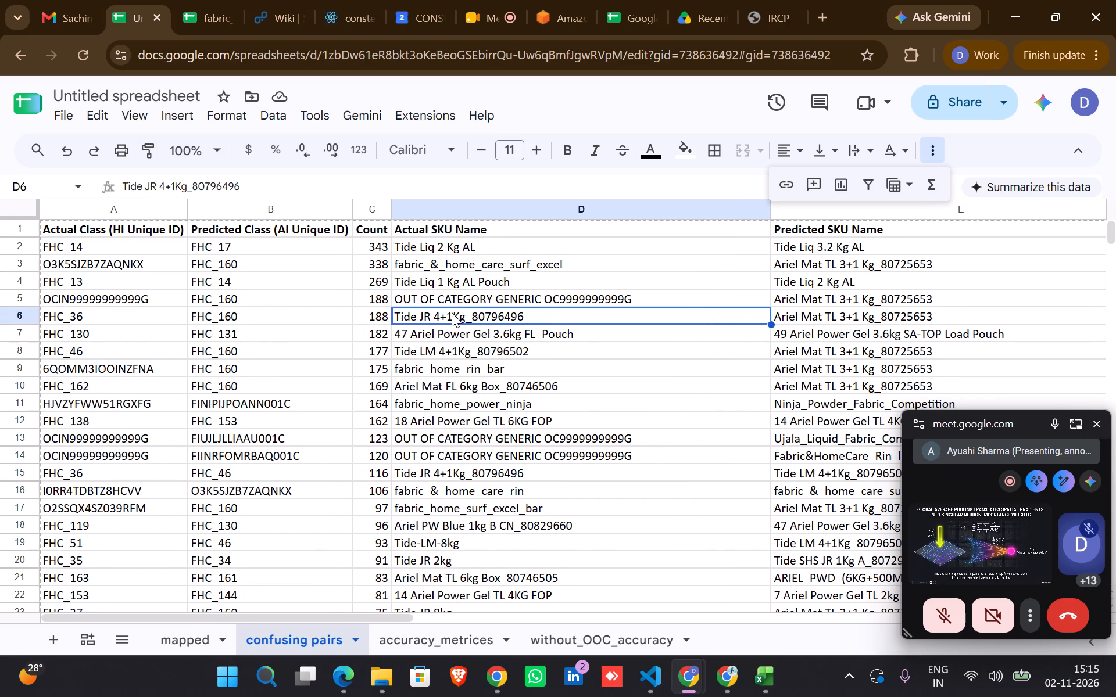
Look up the actual and predicted class IDs for the Tide JR 4+1Kg_80796496 versus Ariel Mat TL 3+1 Kg row in confusing pairs.
click(158, 315)
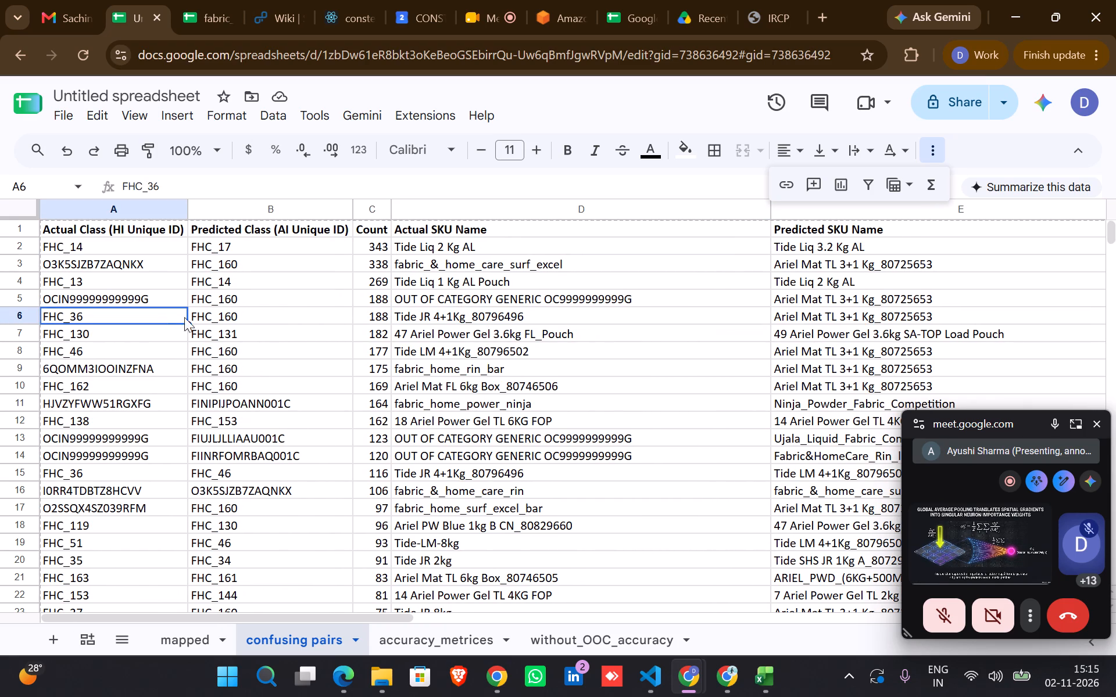
click(415, 628)
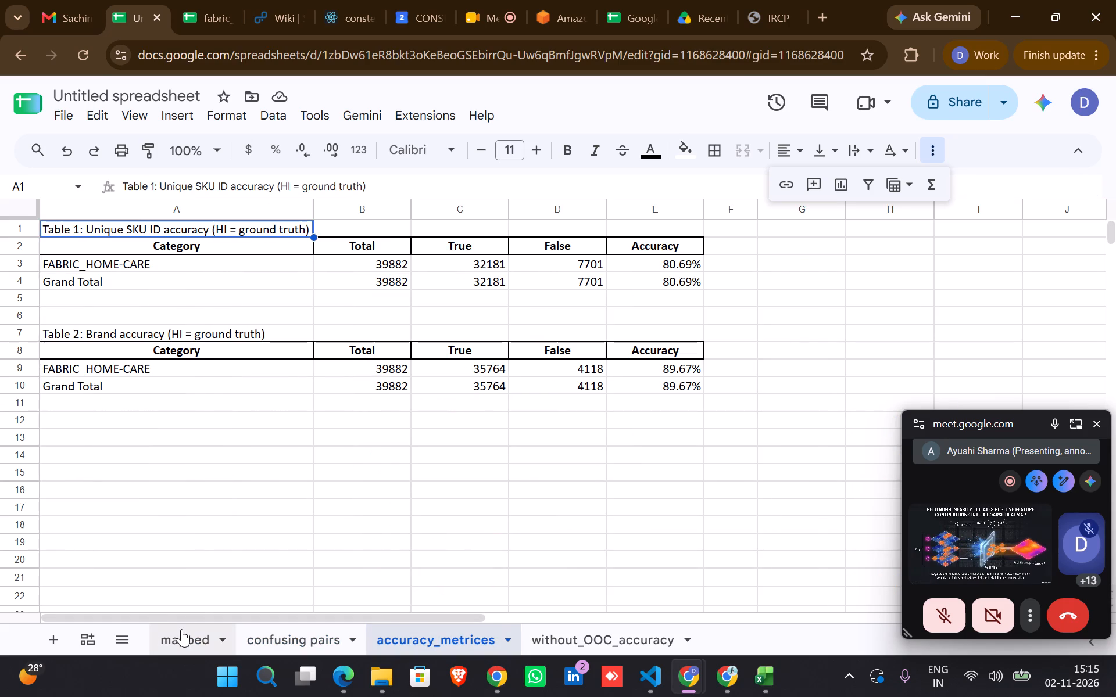
click(181, 629)
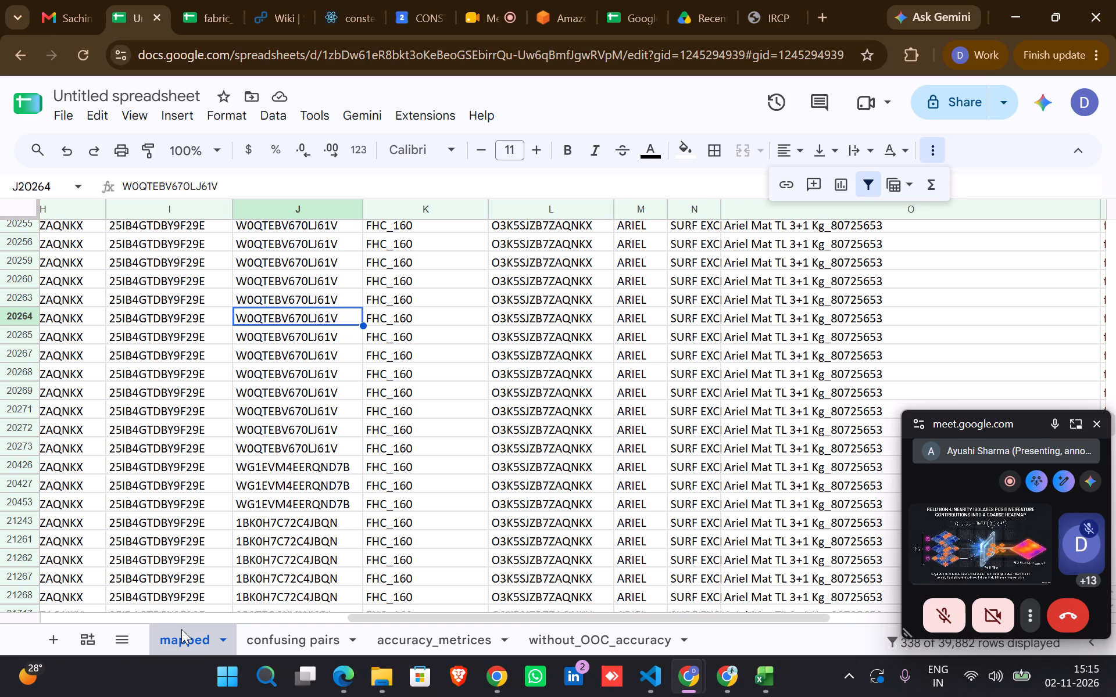
scroll(181, 629, up, 8)
scroll(284, 458, up, 4)
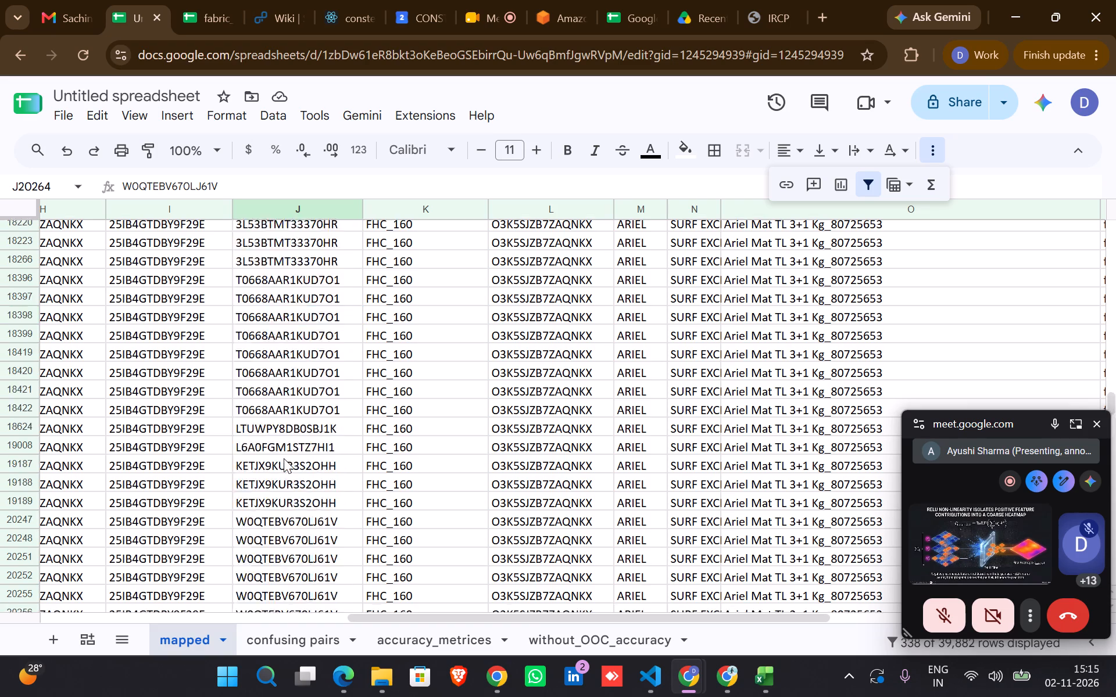
scroll(284, 458, up, 20)
scroll(284, 458, up, 7)
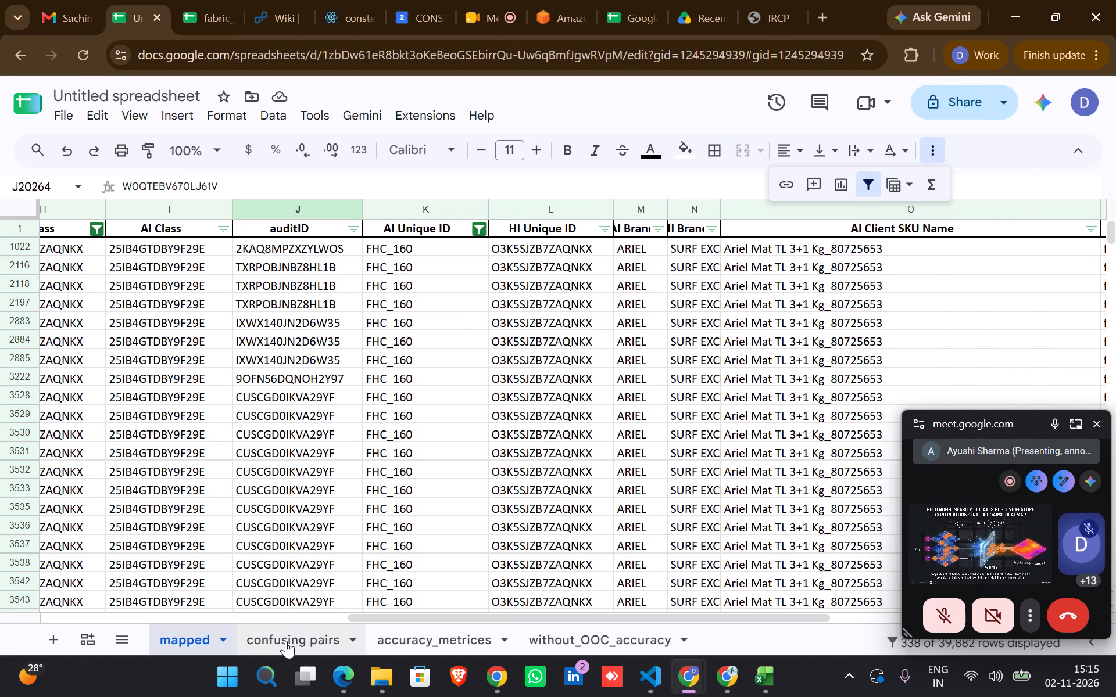
click(280, 648)
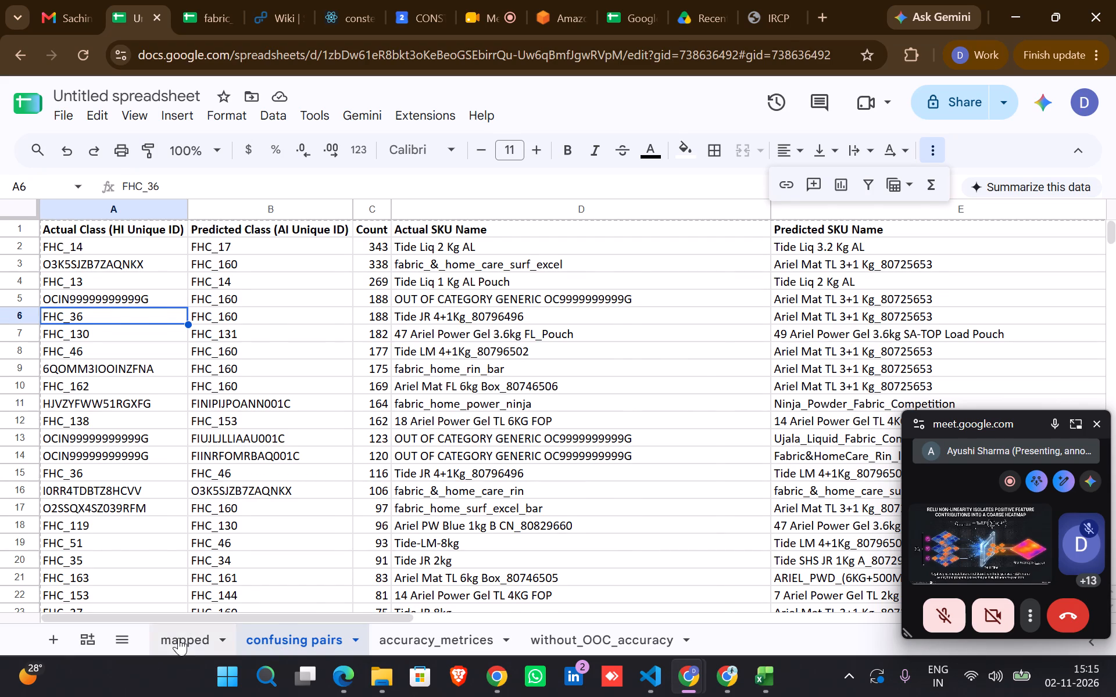
In the mapped sheet, reset the HI Class column filter so that all of its values are selected.
click(178, 638)
click(602, 225)
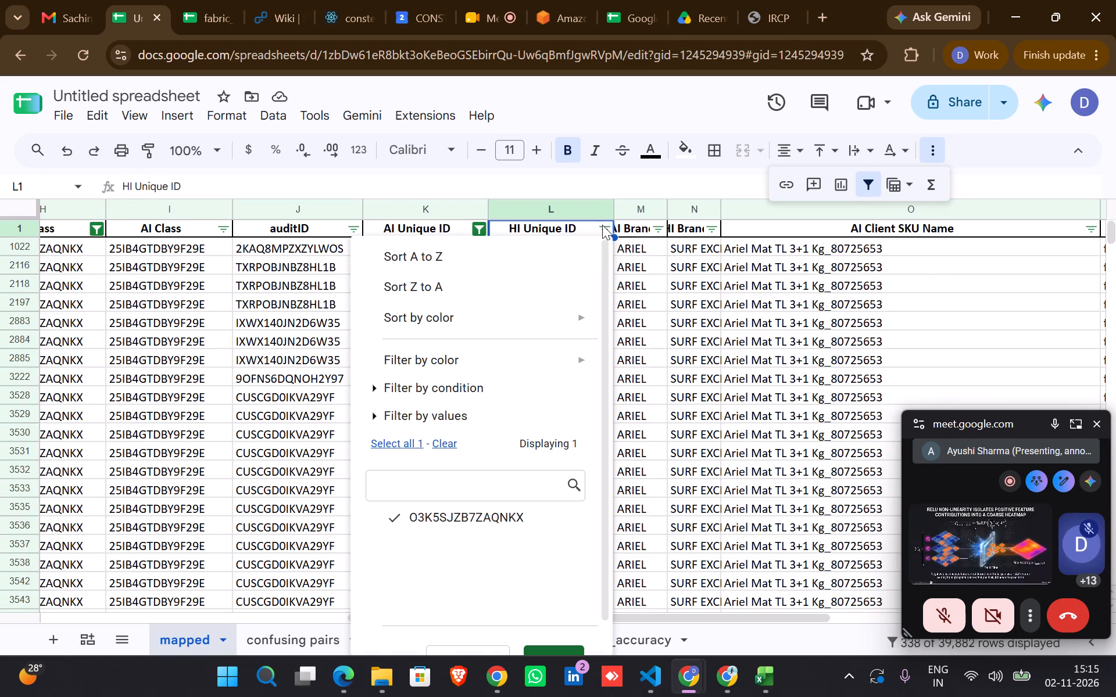
click(704, 419)
scroll(432, 331, right, 2)
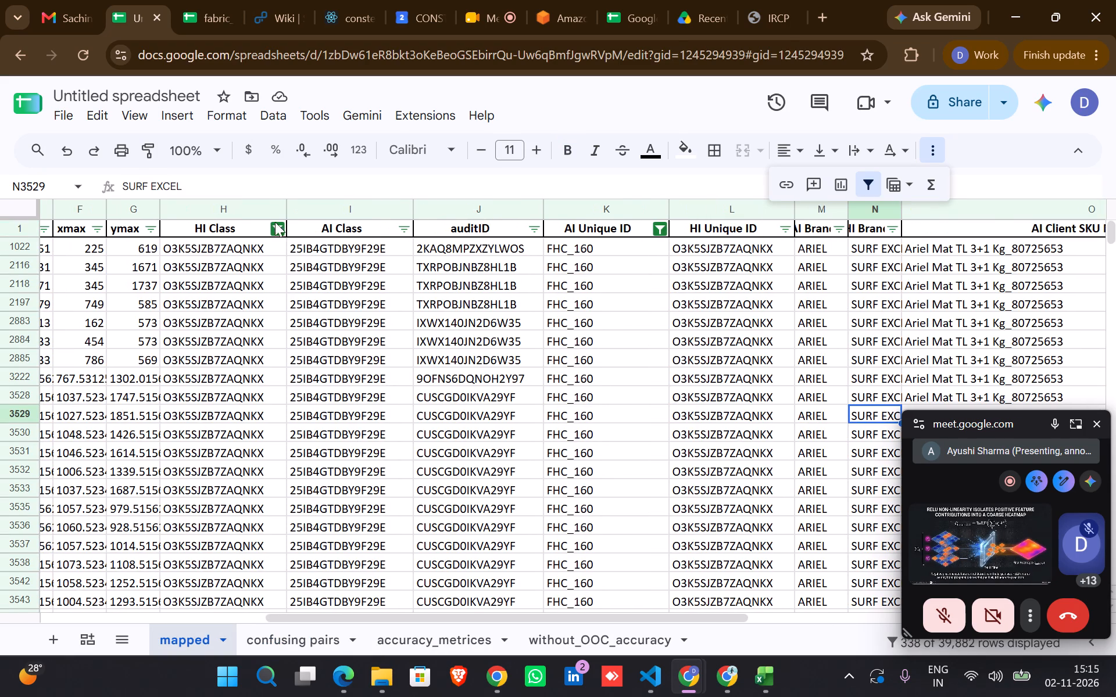
click(274, 223)
click(141, 508)
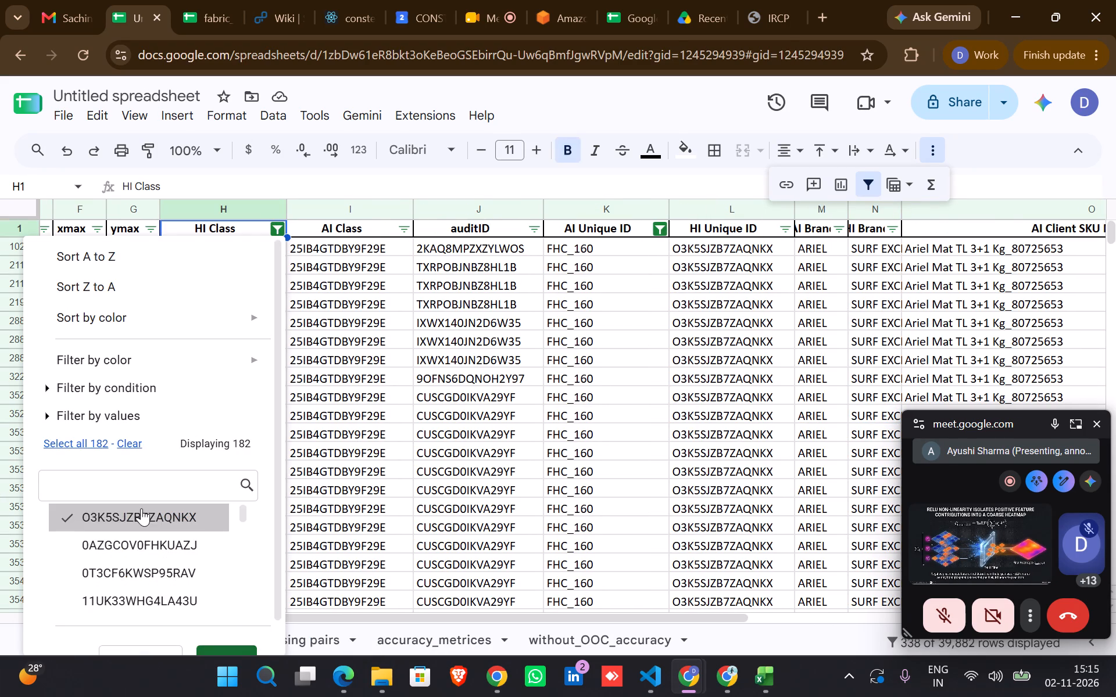
drag(90, 429, 88, 439)
click(88, 439)
scroll(88, 439, down, 1)
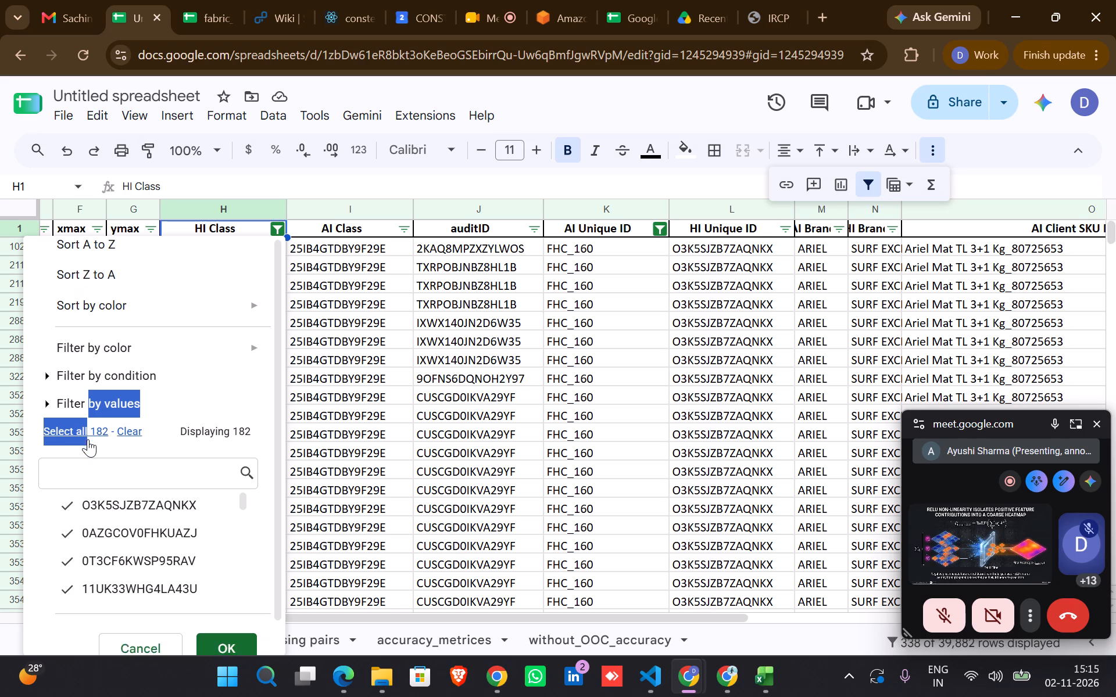
click(208, 622)
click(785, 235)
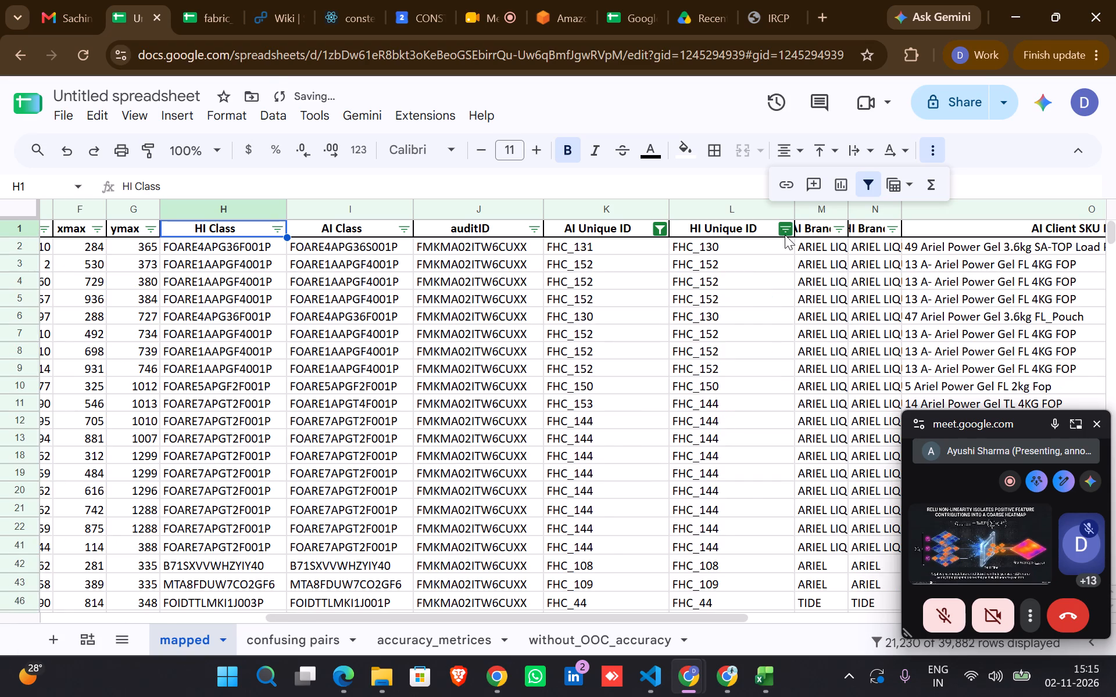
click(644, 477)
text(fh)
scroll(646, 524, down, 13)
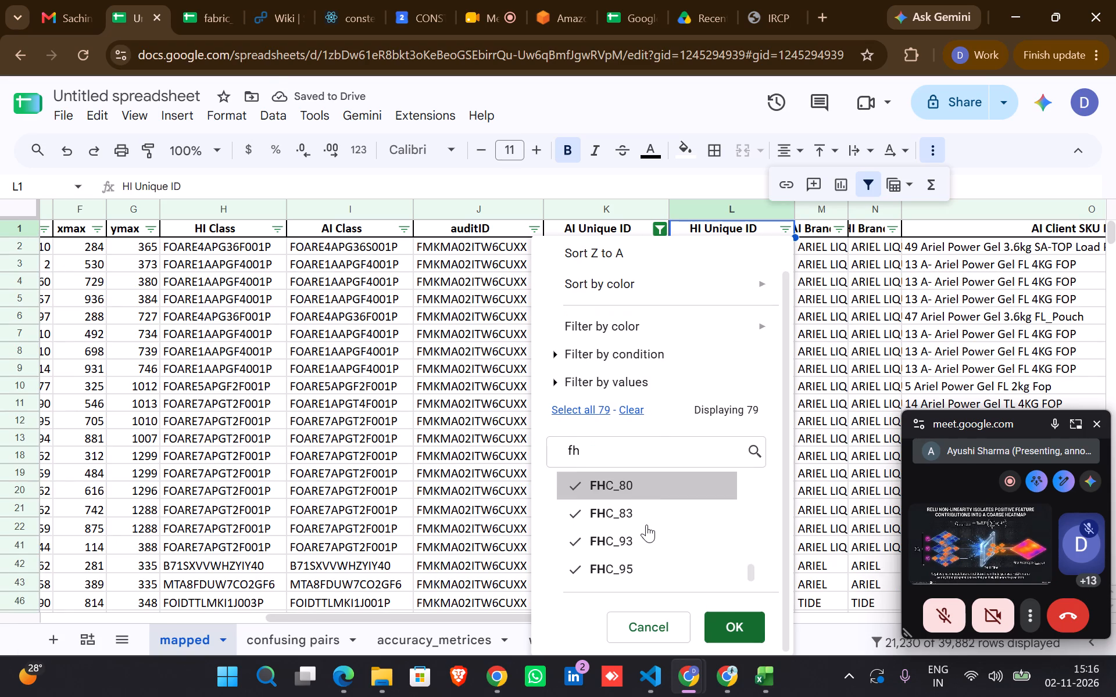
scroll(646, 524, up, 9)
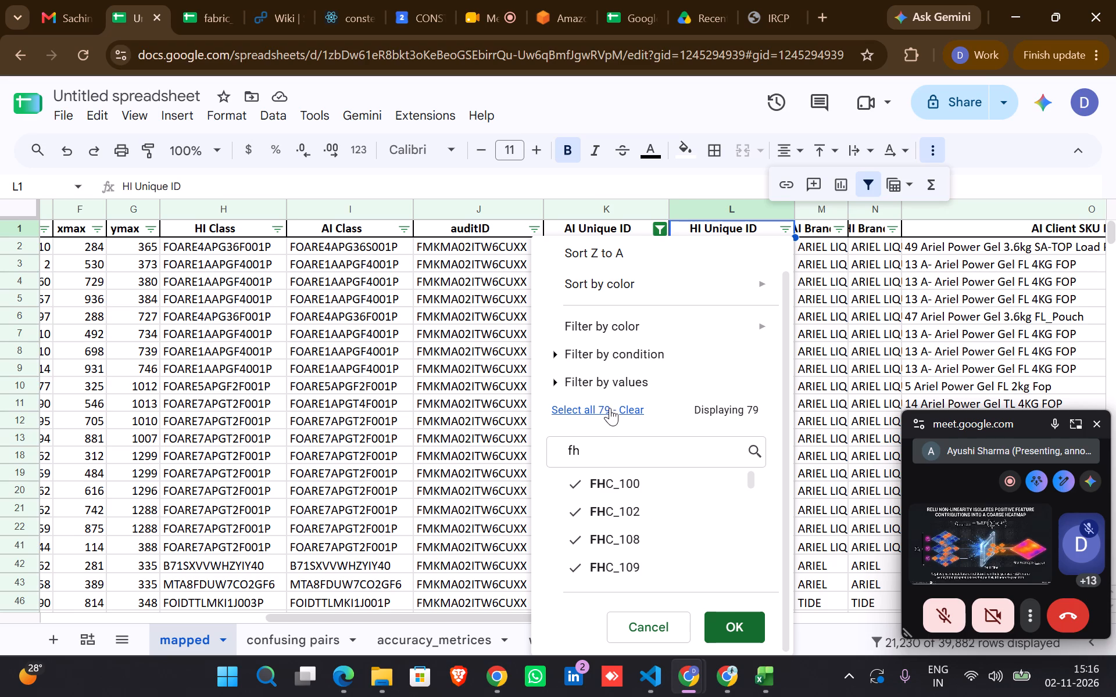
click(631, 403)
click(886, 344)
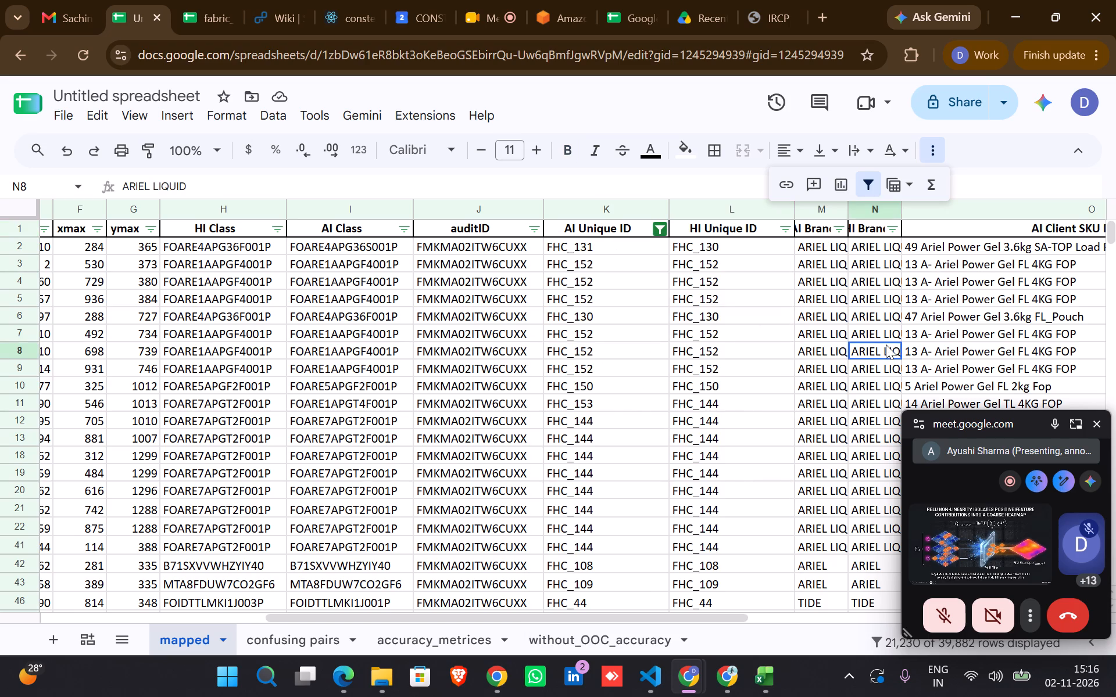
Open the filter of the mapped sheet's AI Unique ID column.
scroll(764, 285, up, 15)
click(655, 233)
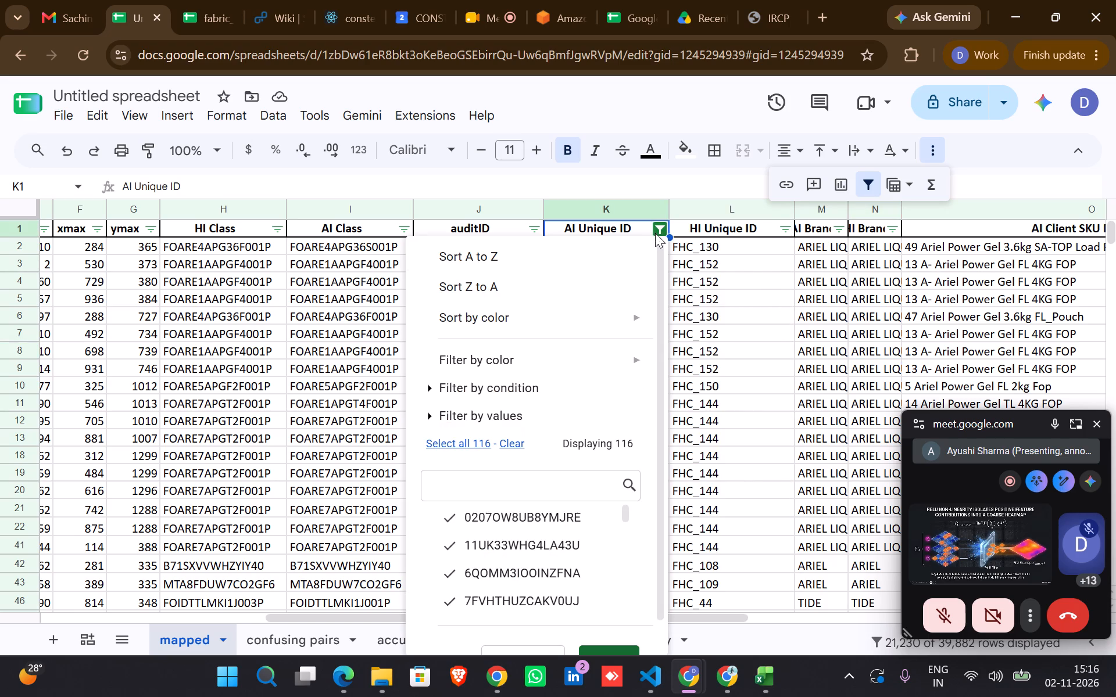
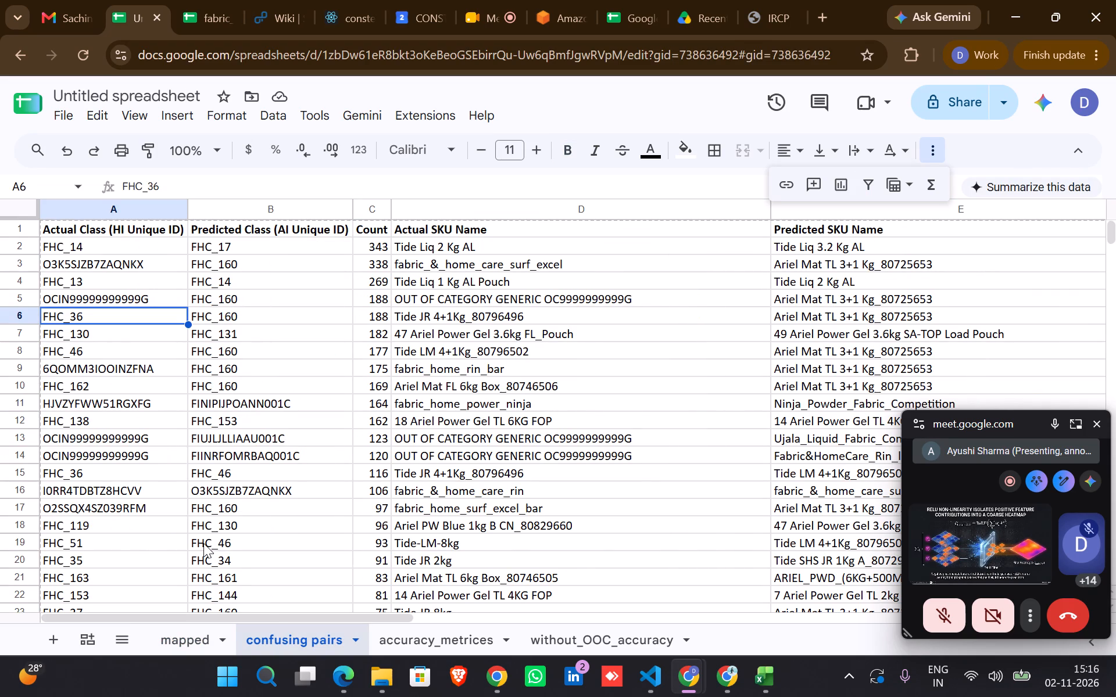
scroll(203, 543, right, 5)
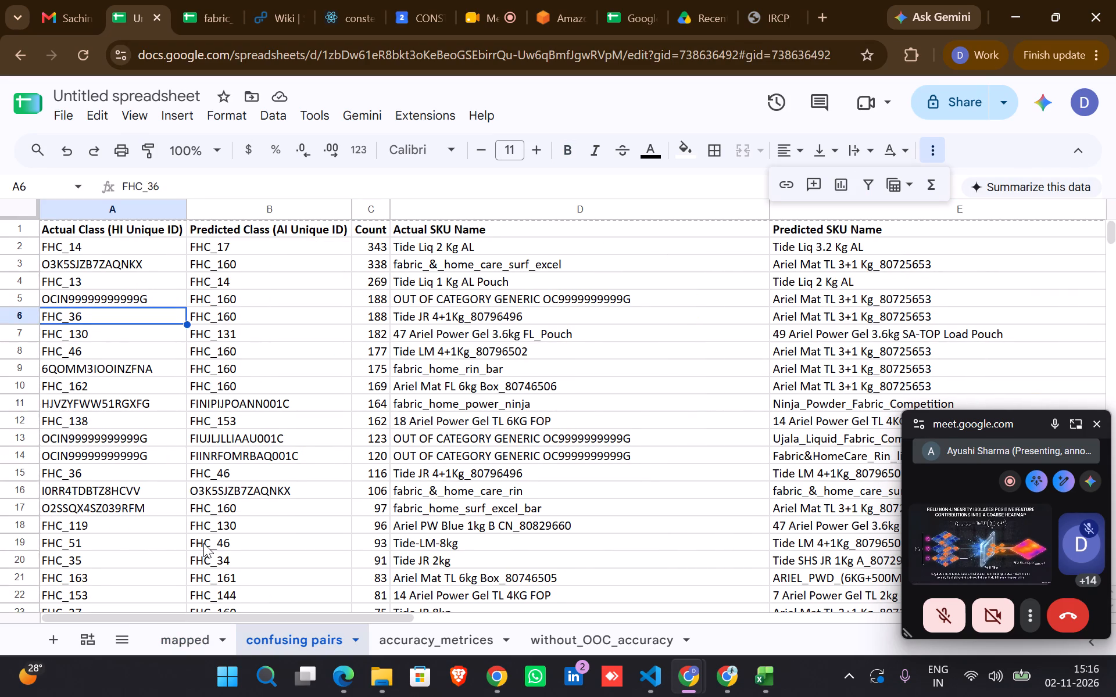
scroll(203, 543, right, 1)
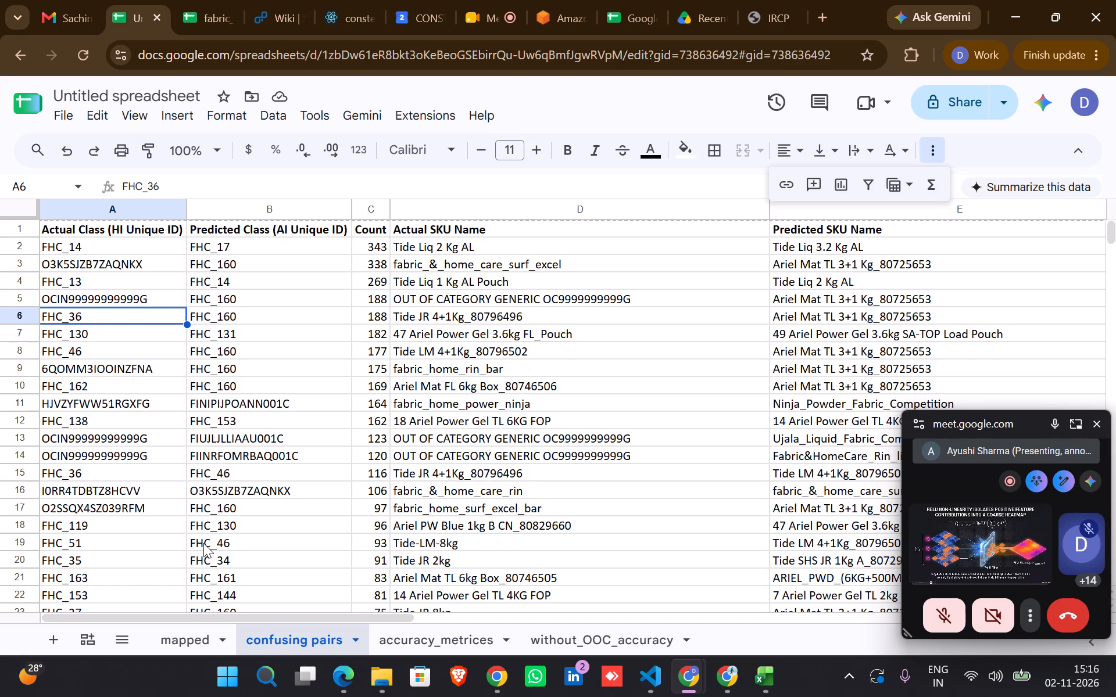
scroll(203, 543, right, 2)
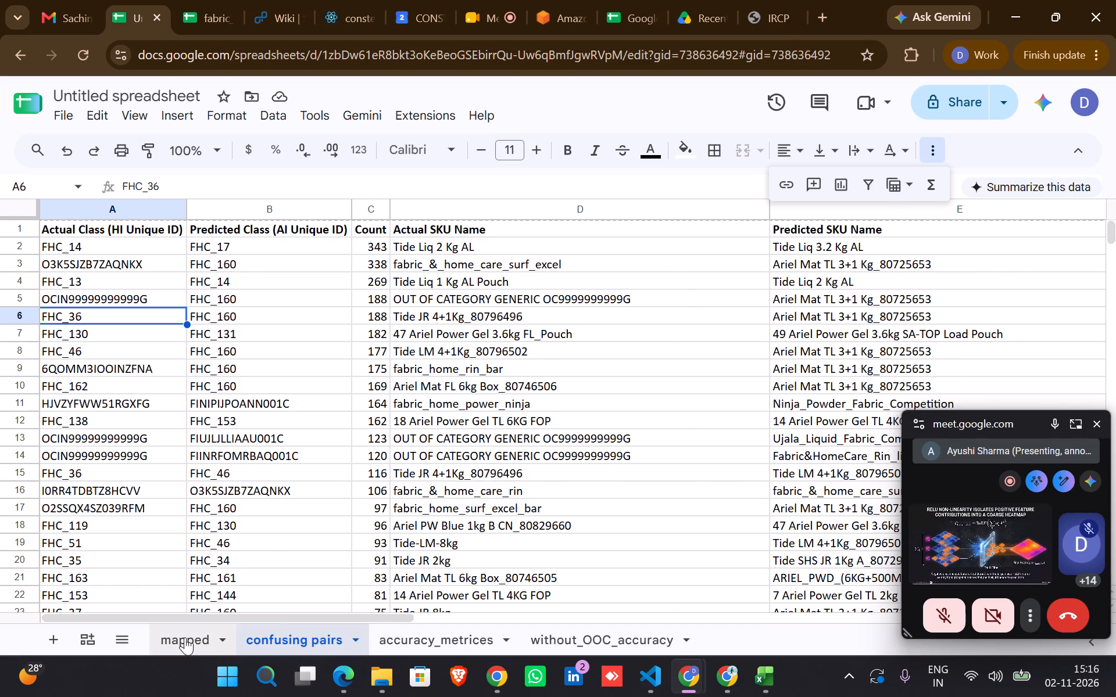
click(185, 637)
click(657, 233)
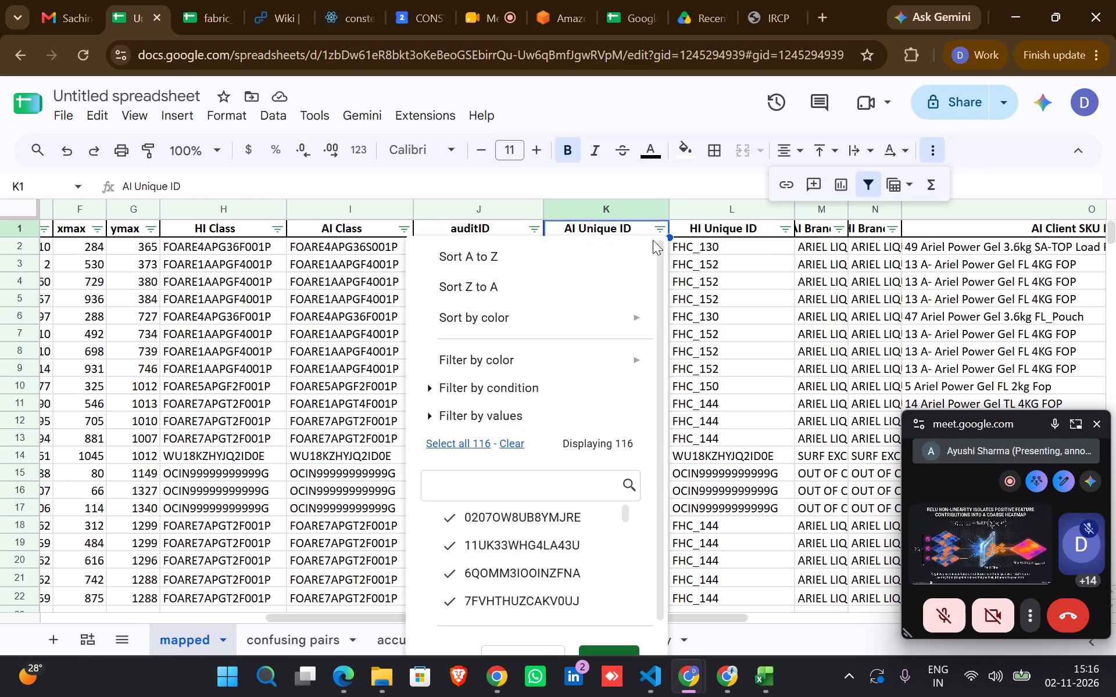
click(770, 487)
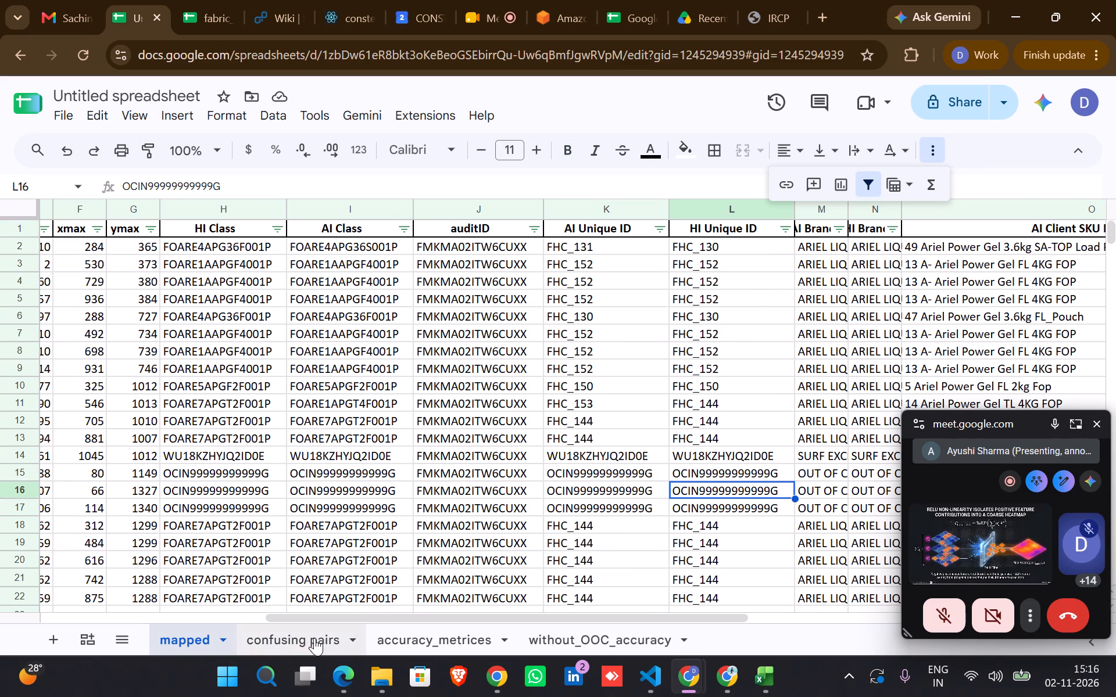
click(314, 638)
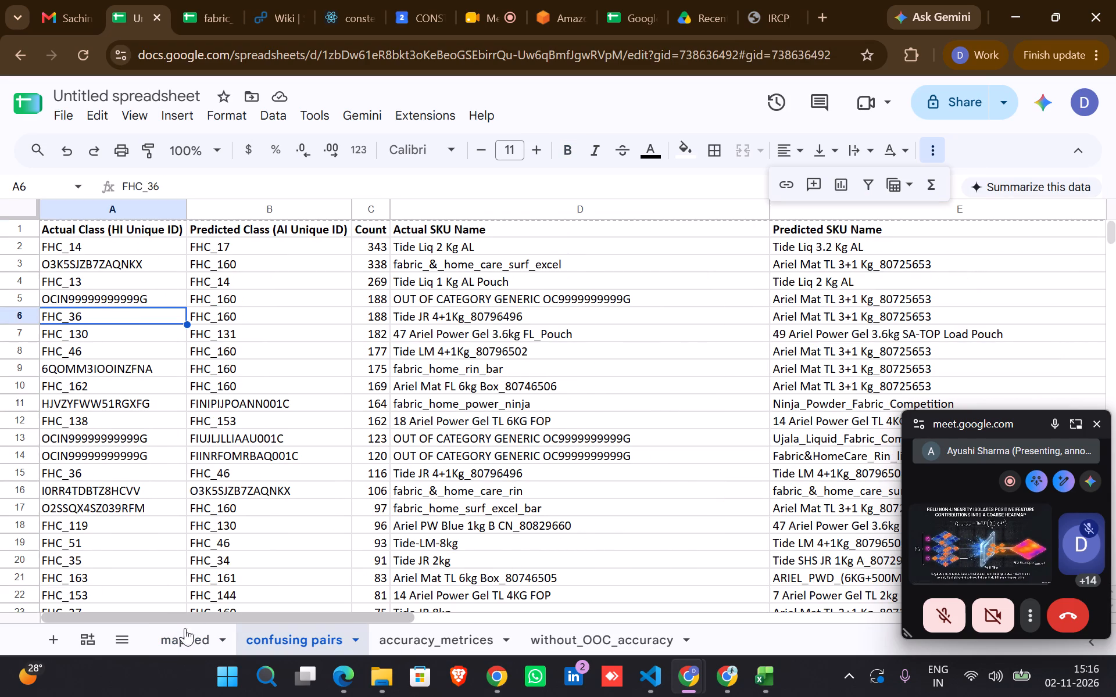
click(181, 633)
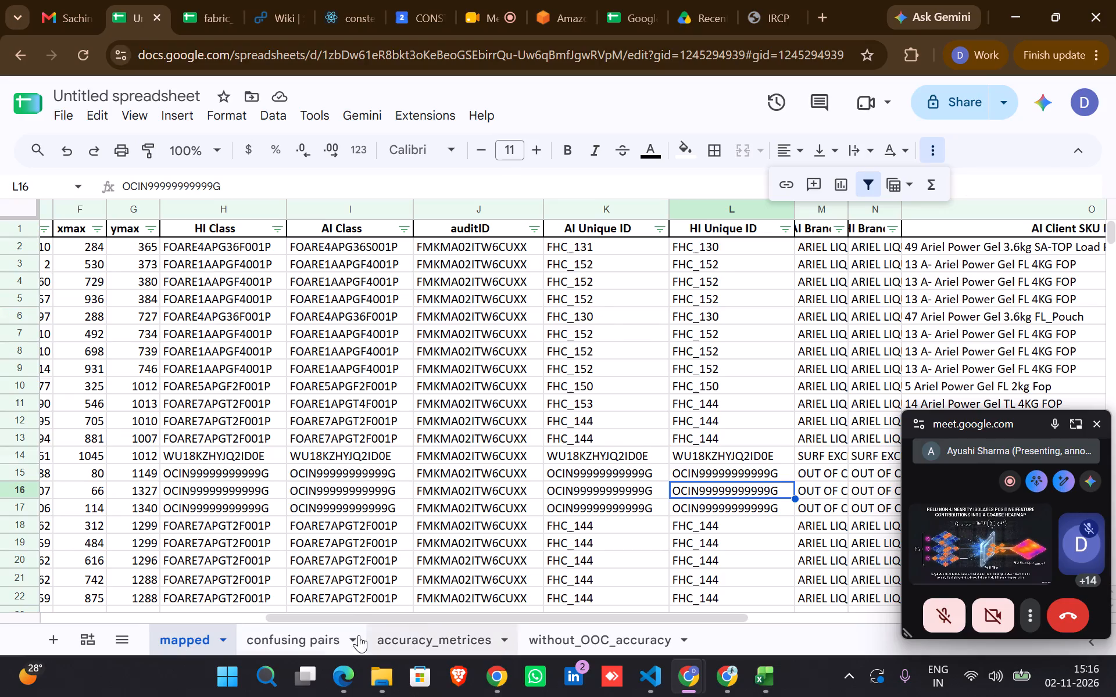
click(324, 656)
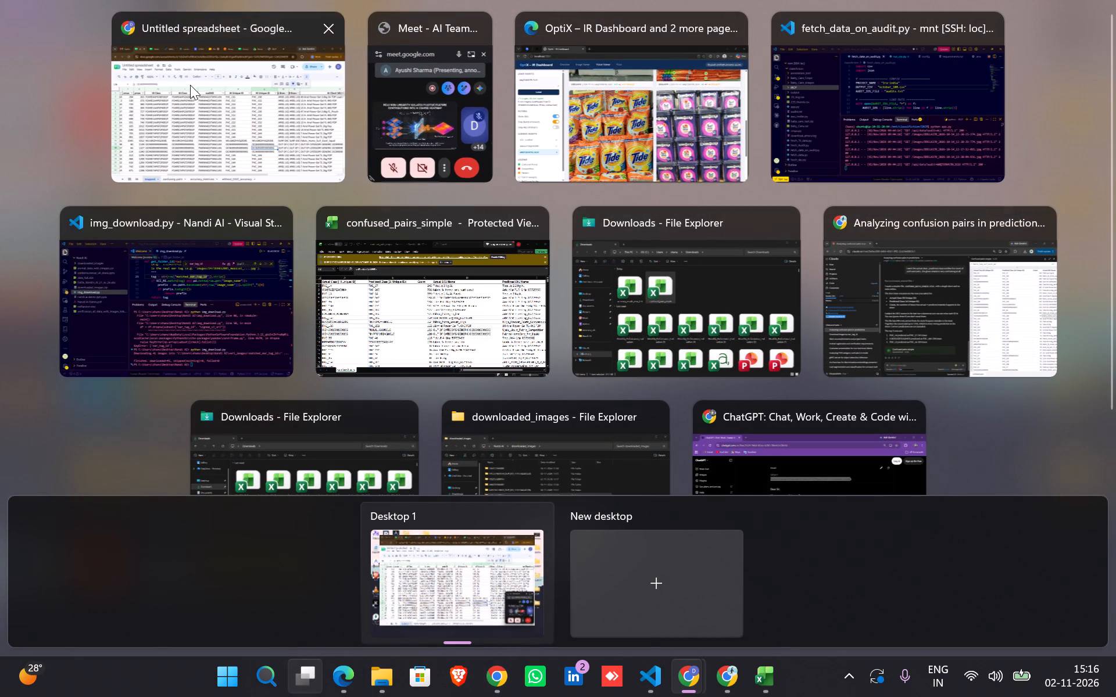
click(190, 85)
Copy the predicted class ID FHC_160 from the Tide JR 4+1Kg_80796496 row of confusing pairs for use in the mapped sheet.
click(277, 643)
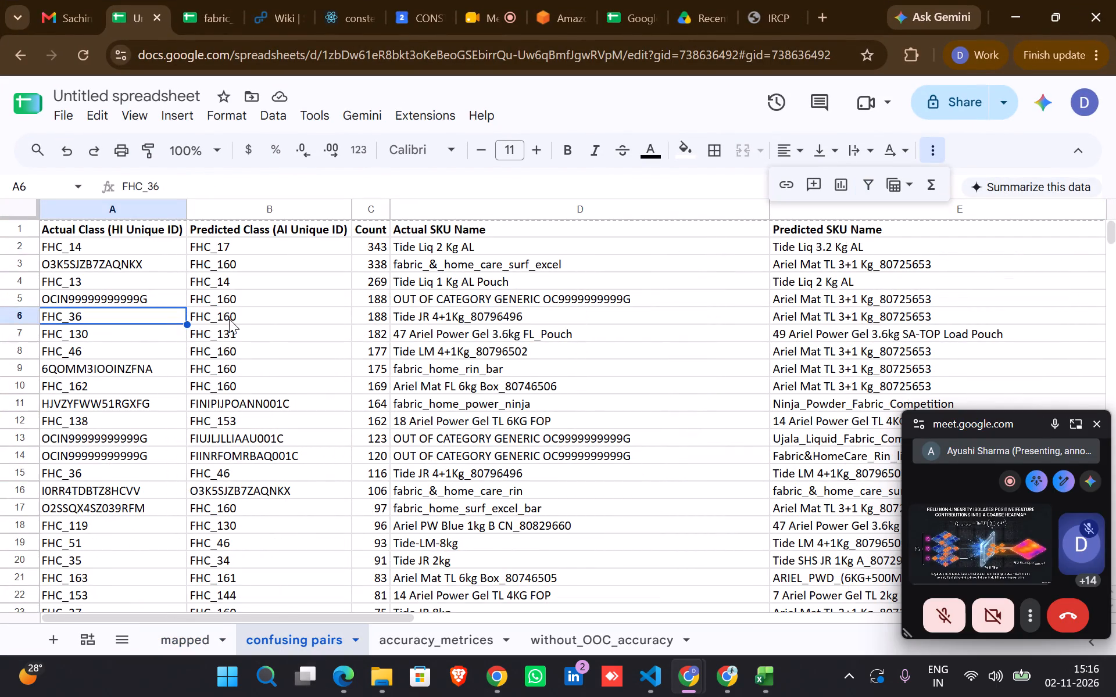
click(234, 318)
key(ctrl+c)
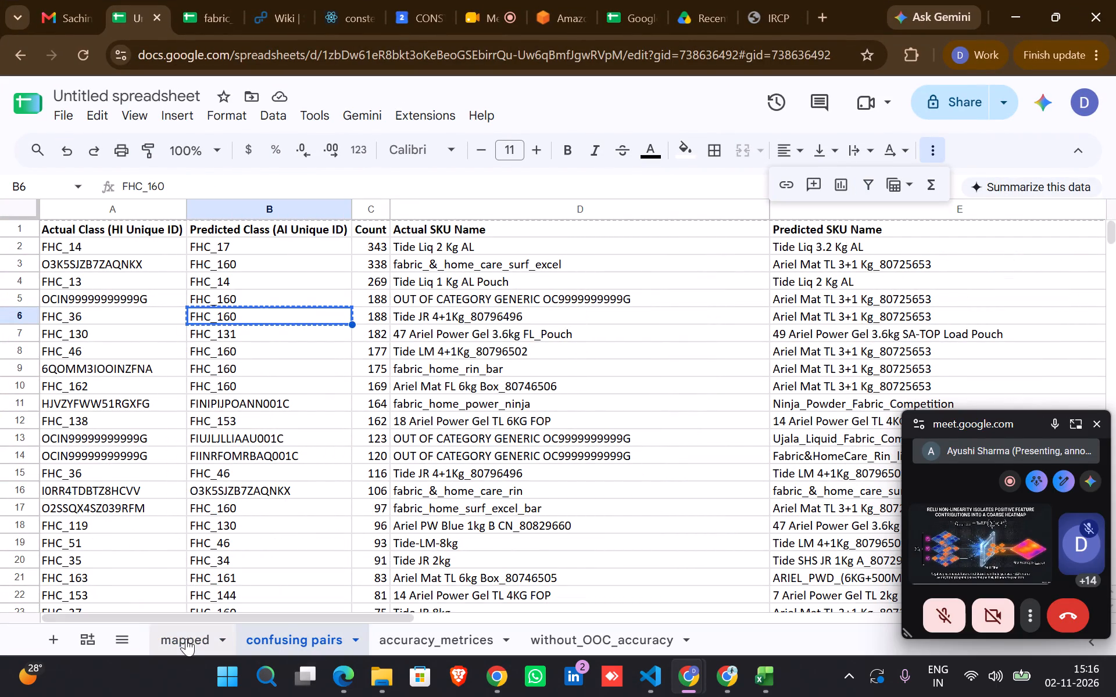
click(186, 638)
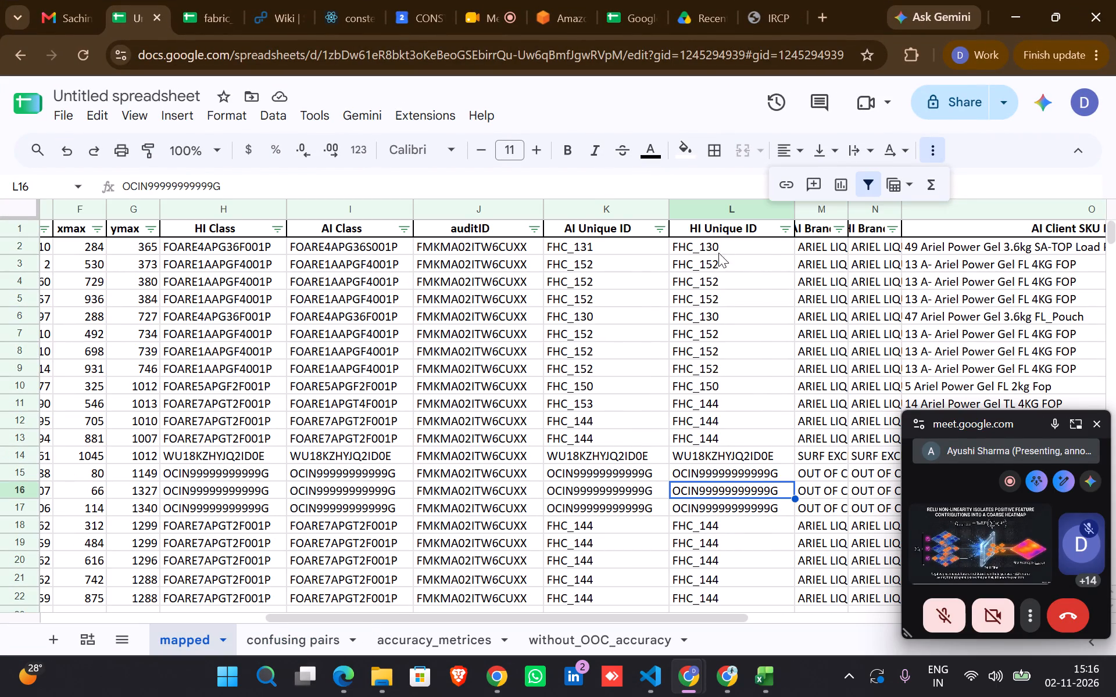
click(652, 226)
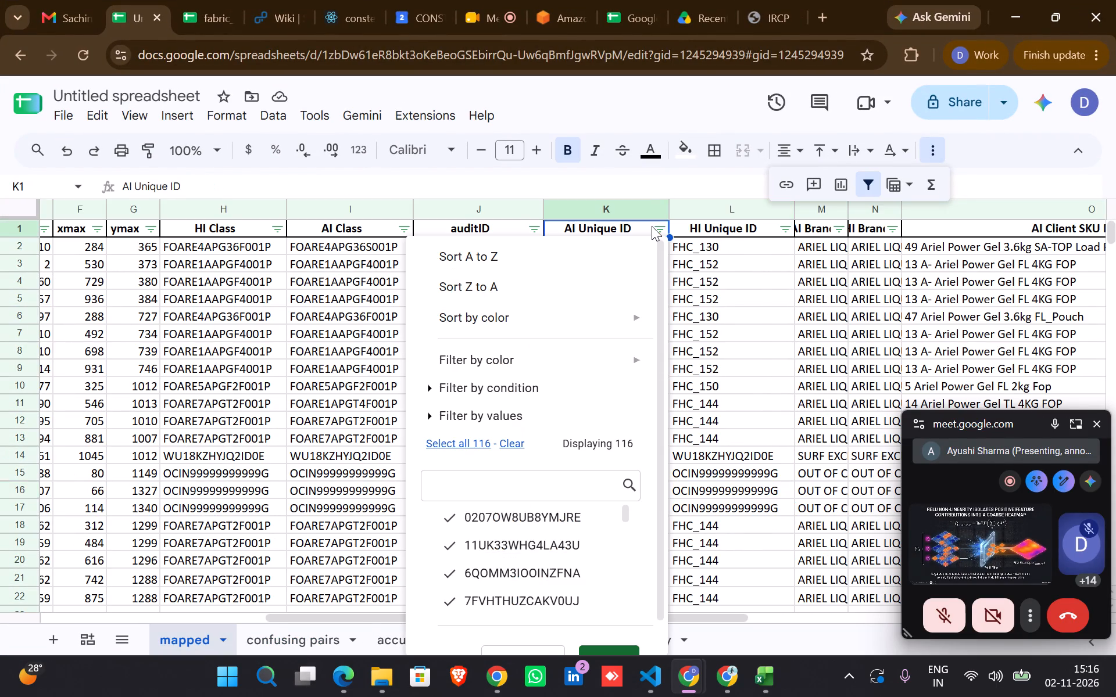
click(314, 640)
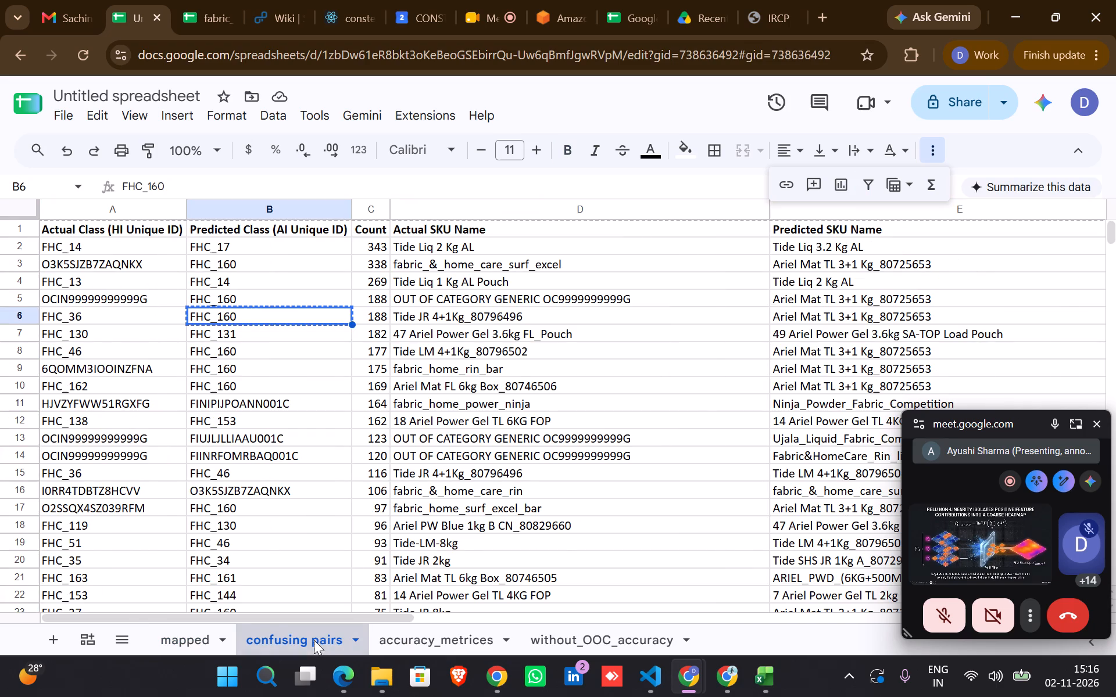
click(188, 634)
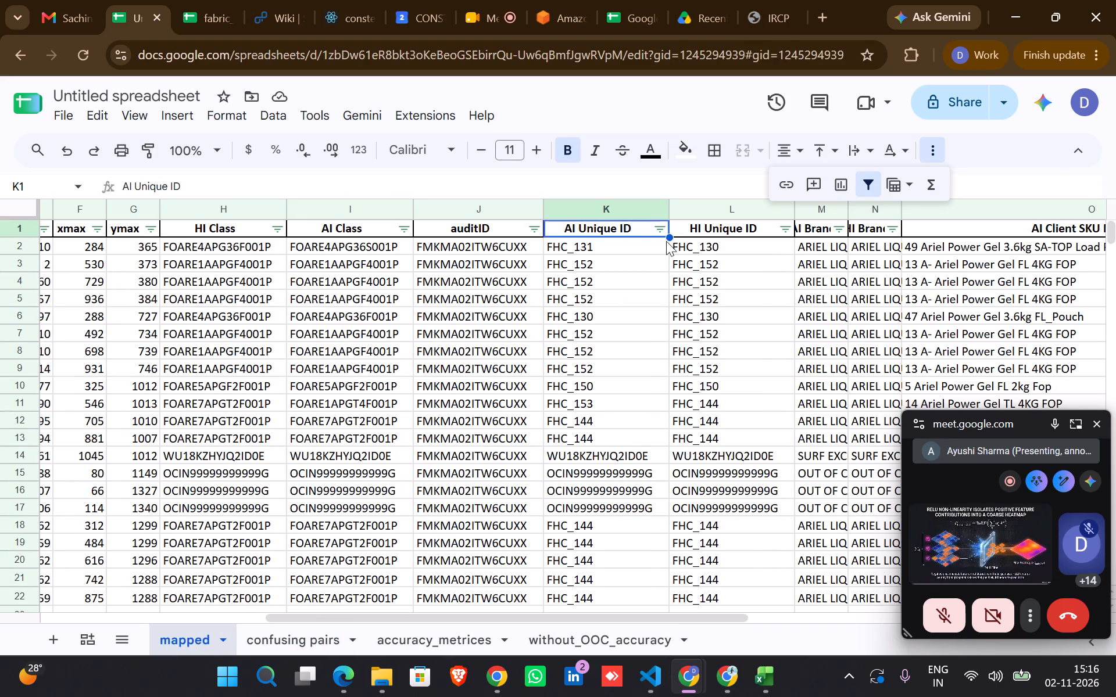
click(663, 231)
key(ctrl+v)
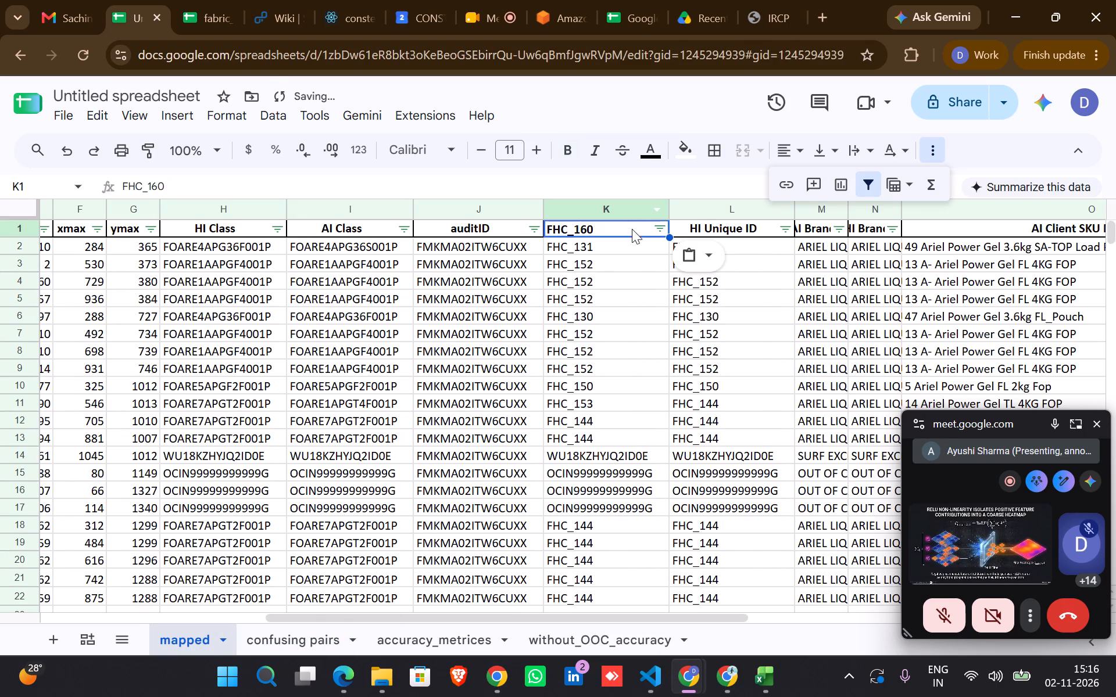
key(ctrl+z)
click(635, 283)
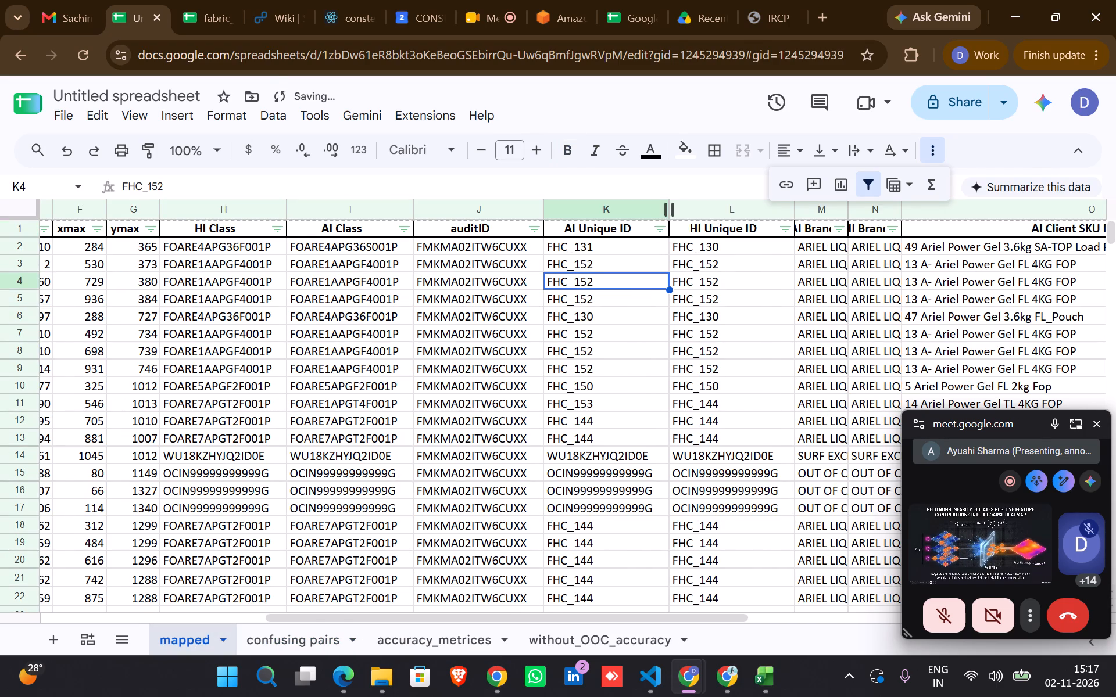
Filter the mapped sheet's AI Unique ID column to show only the copied value FHC_160.
click(660, 227)
click(498, 442)
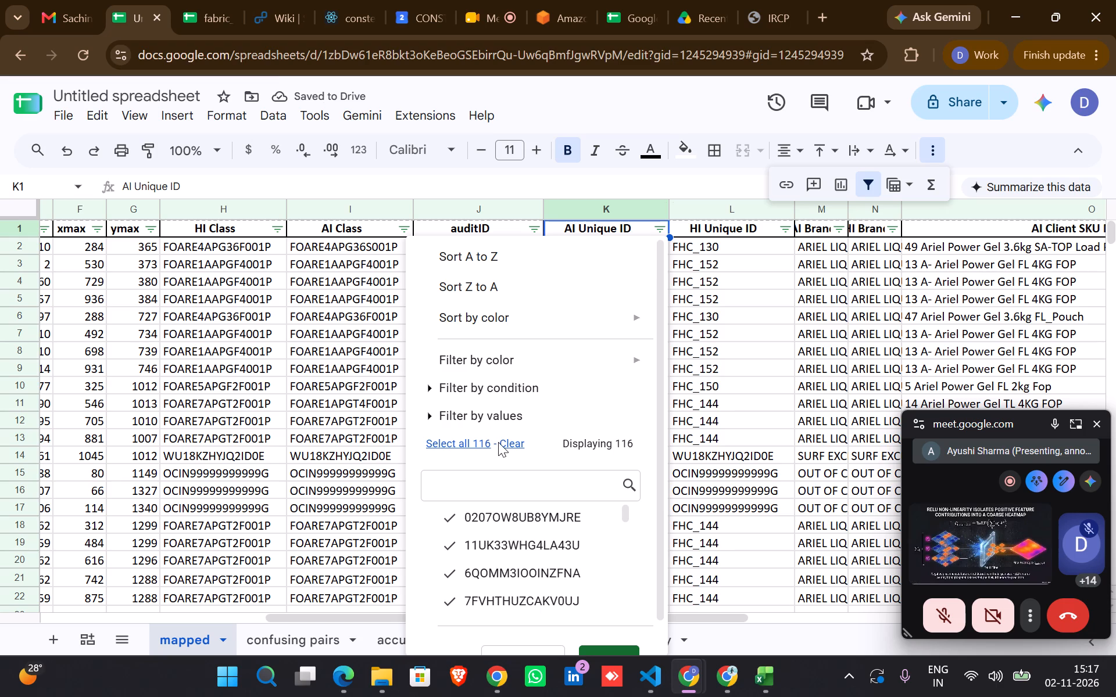
click(503, 443)
click(489, 486)
key(ctrl+v)
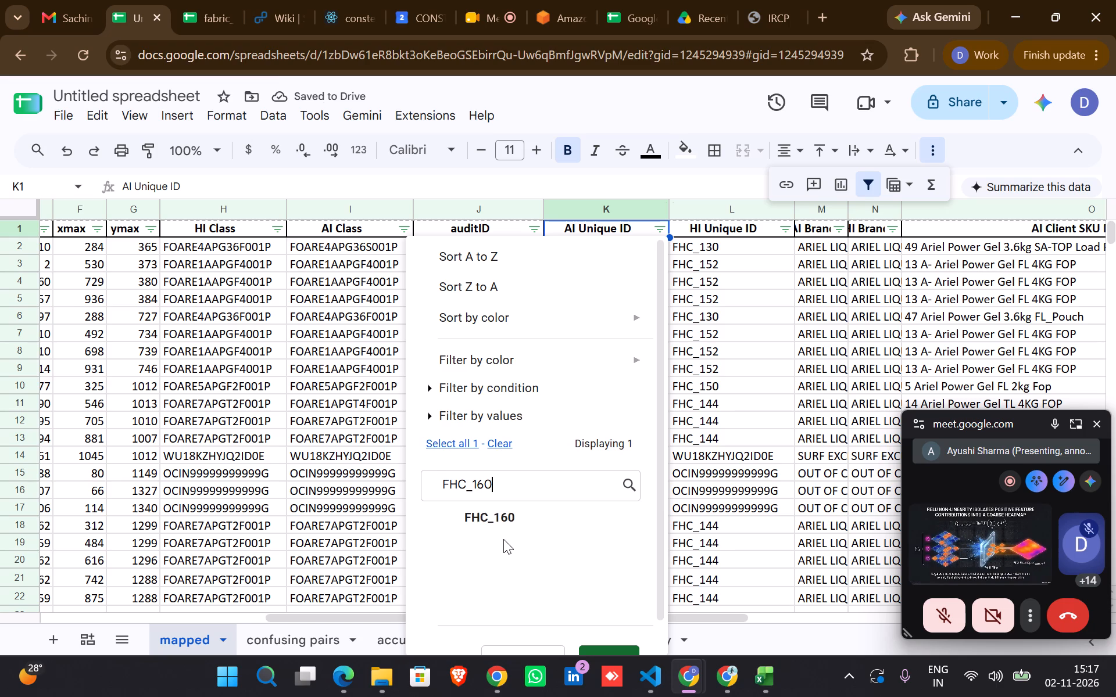
click(511, 529)
scroll(511, 529, down, 1)
click(614, 630)
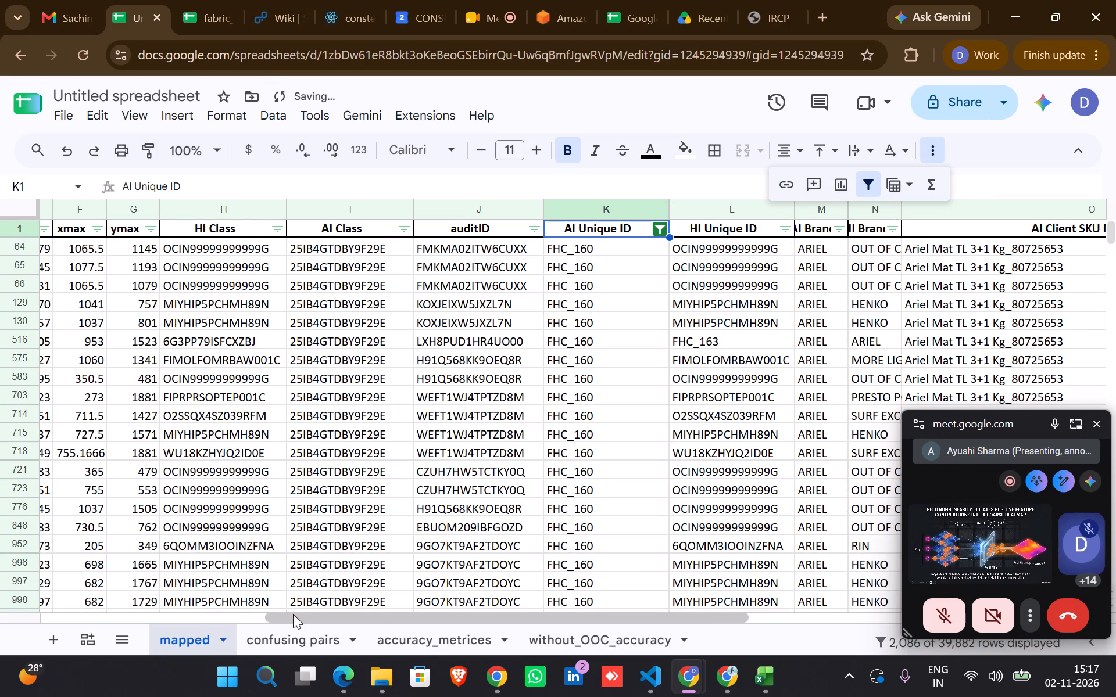
Copy the actual class ID FHC_36 from the same confusing pairs row and filter the mapped sheet's HI Unique ID column to only that value.
click(285, 642)
click(119, 323)
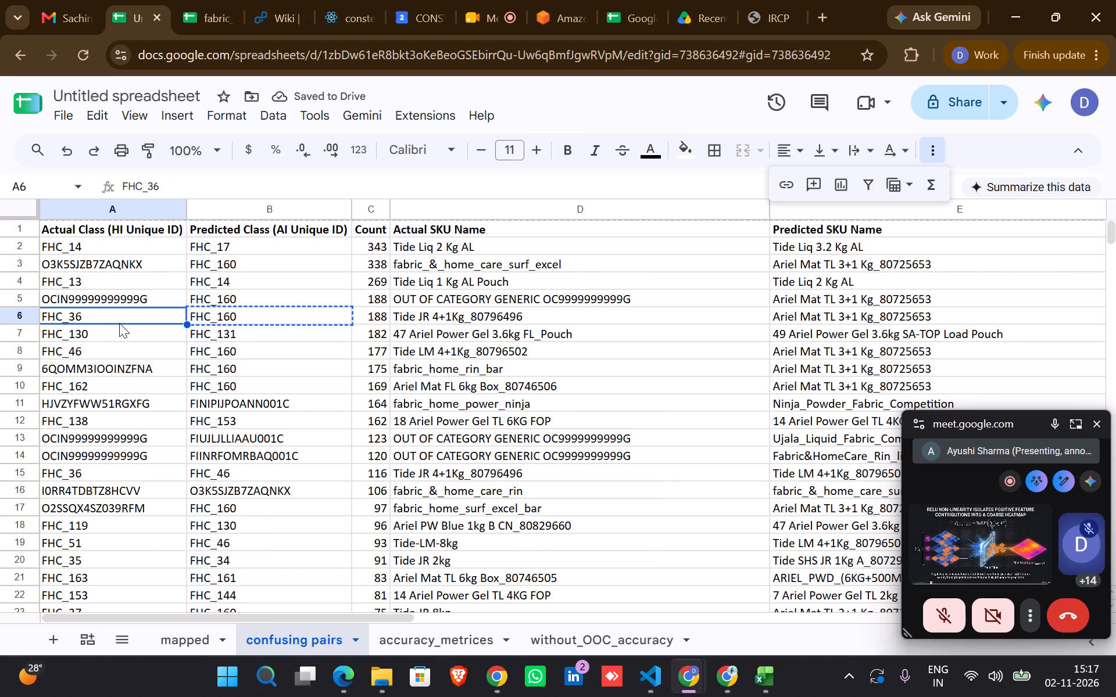
key(ctrl+c)
click(191, 631)
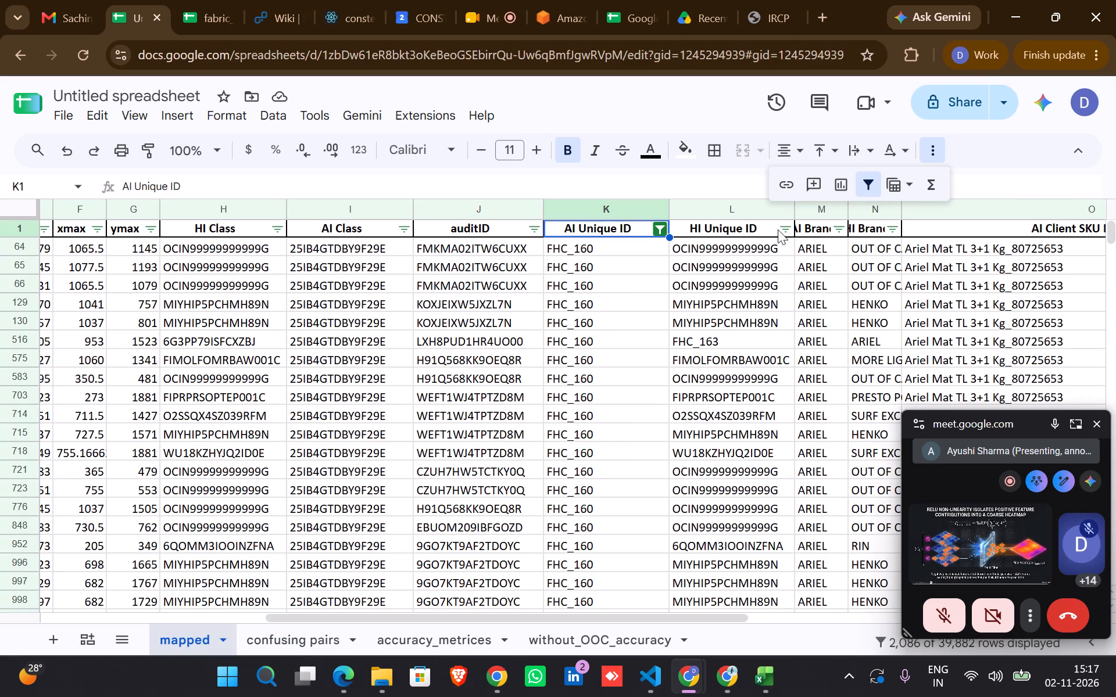
click(784, 227)
click(627, 440)
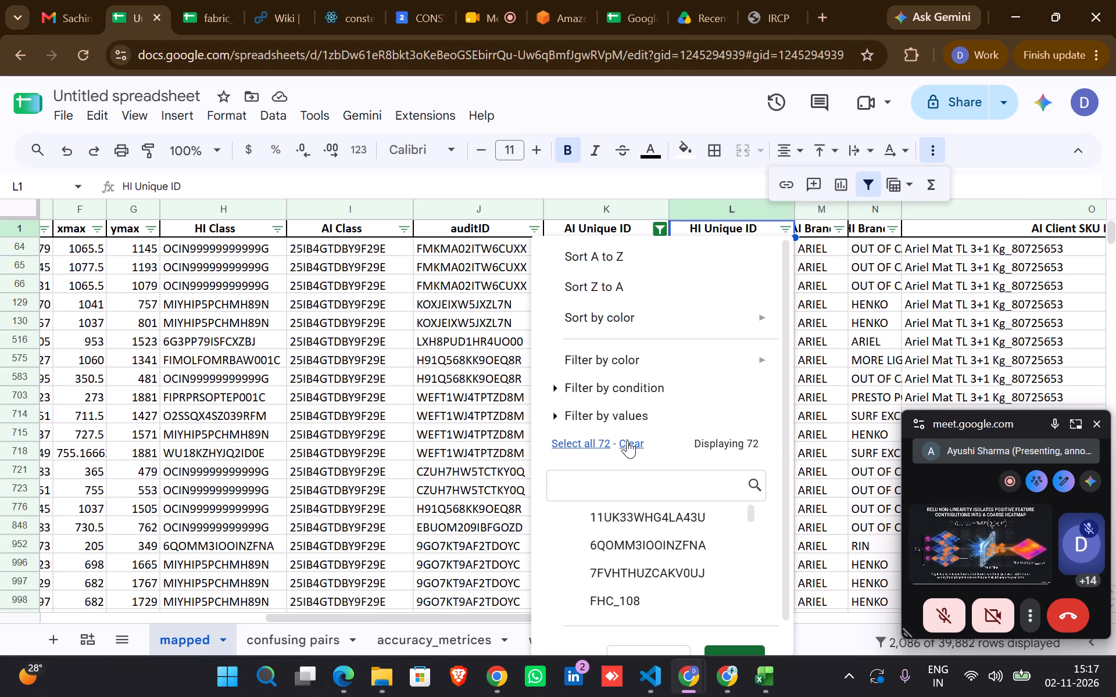
click(604, 477)
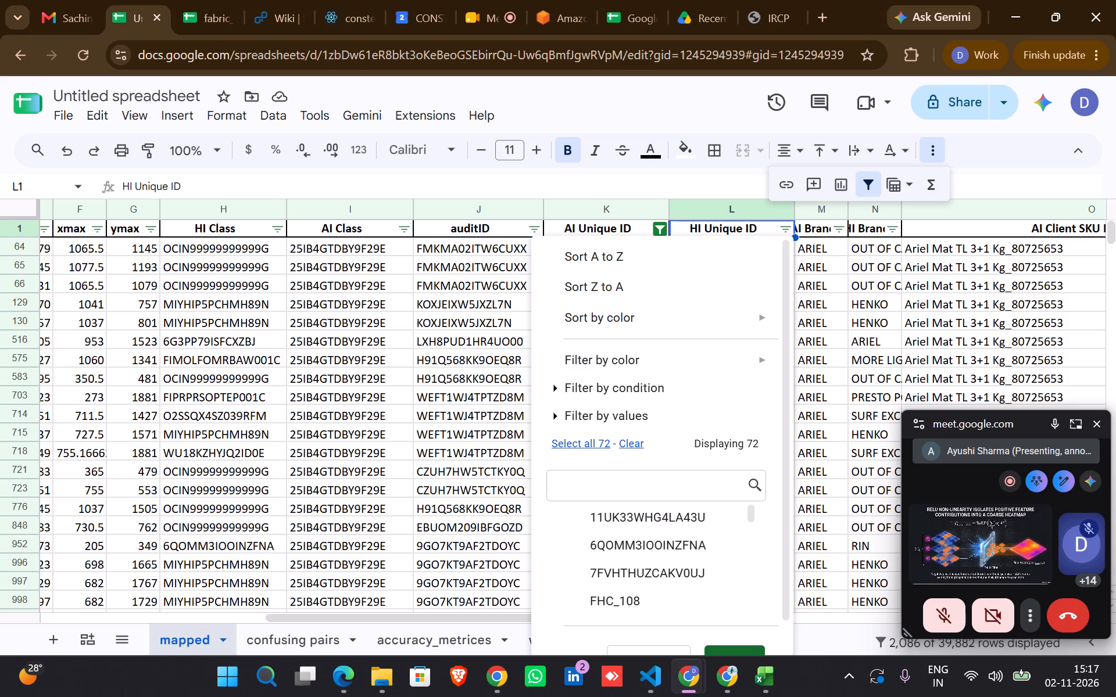
key(ctrl+v)
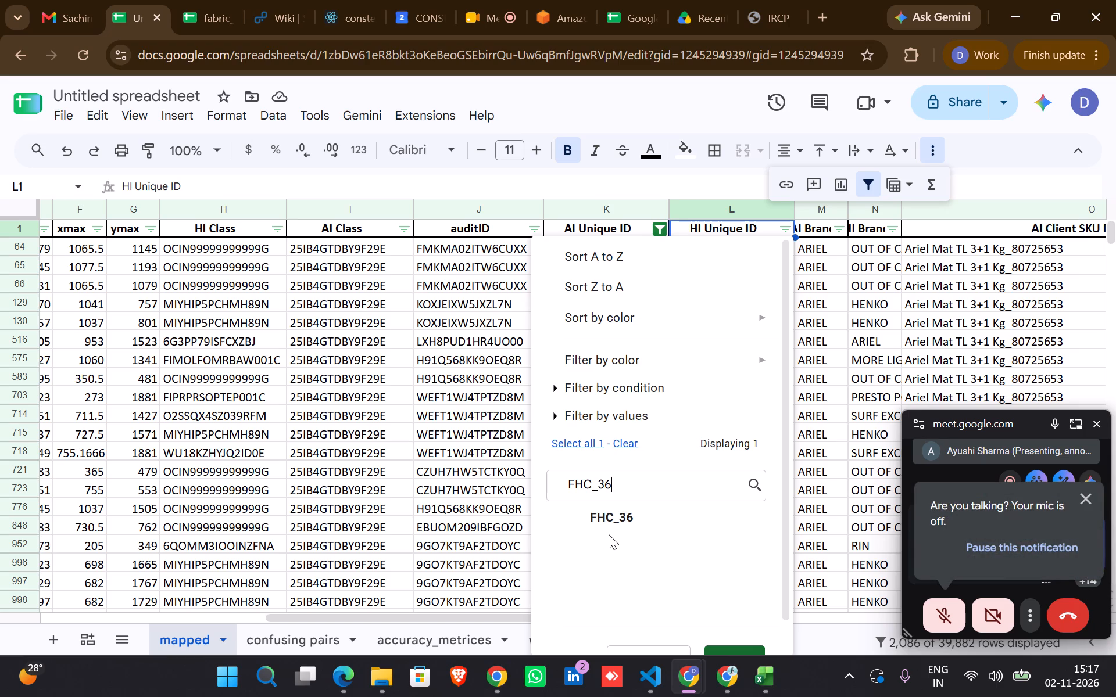
click(636, 513)
scroll(636, 513, down, 2)
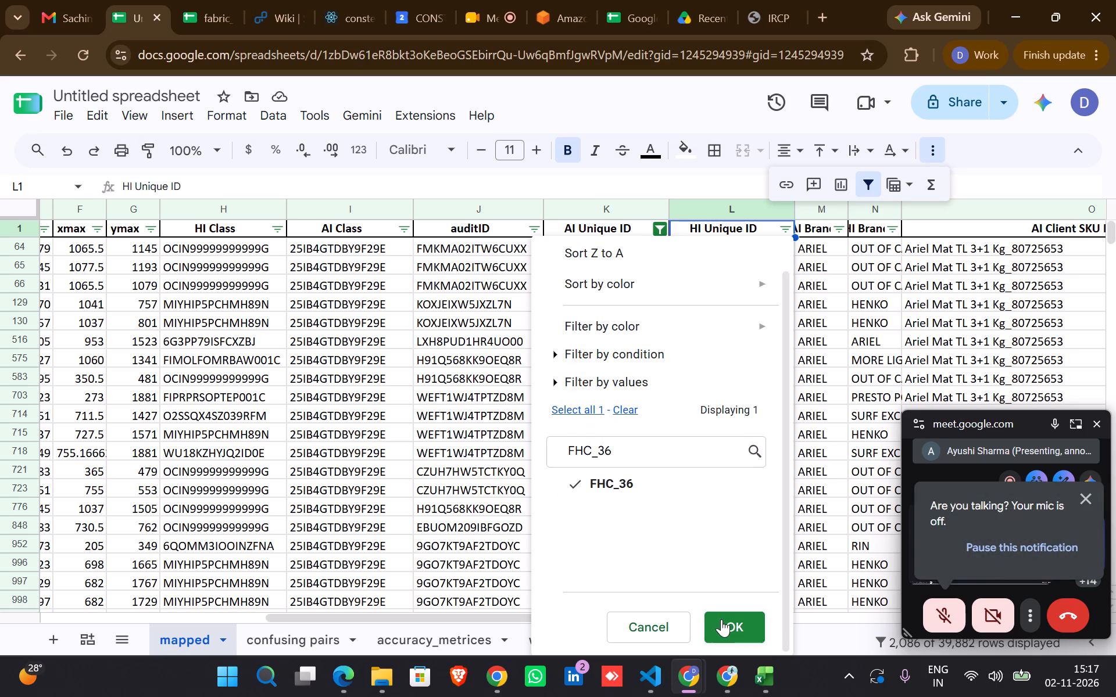
click(721, 619)
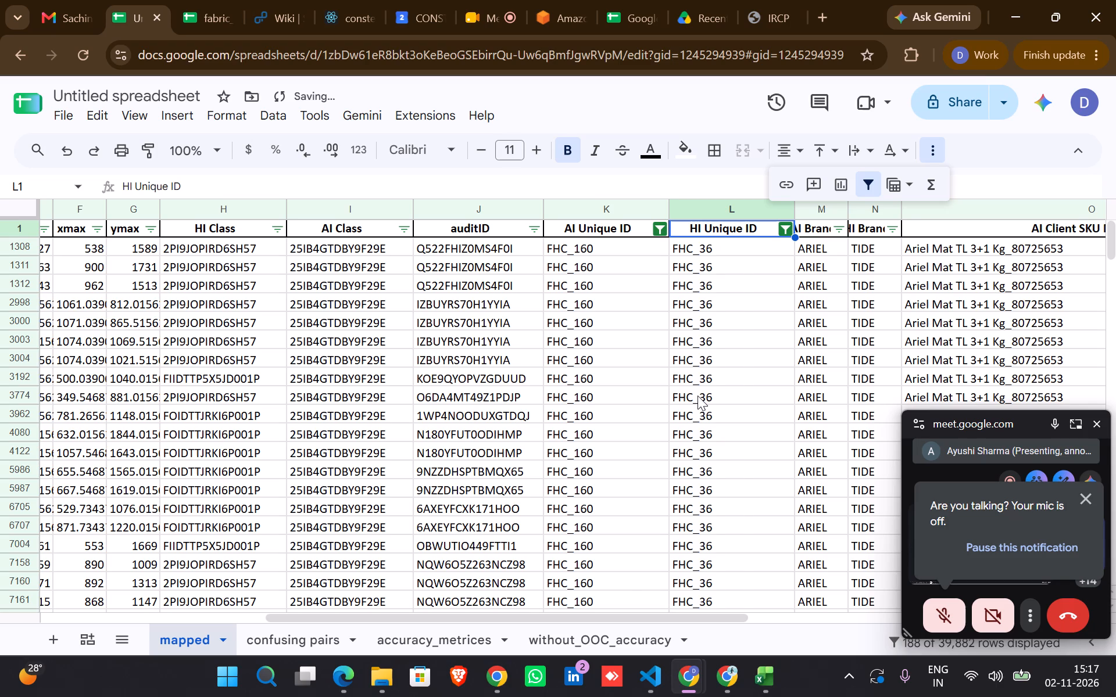
Copy audit ID JIZPQTLKXEYRSYC from one of the filtered Tide versus Ariel rows in the mapped sheet.
scroll(697, 396, left, 4)
scroll(697, 396, down, 2)
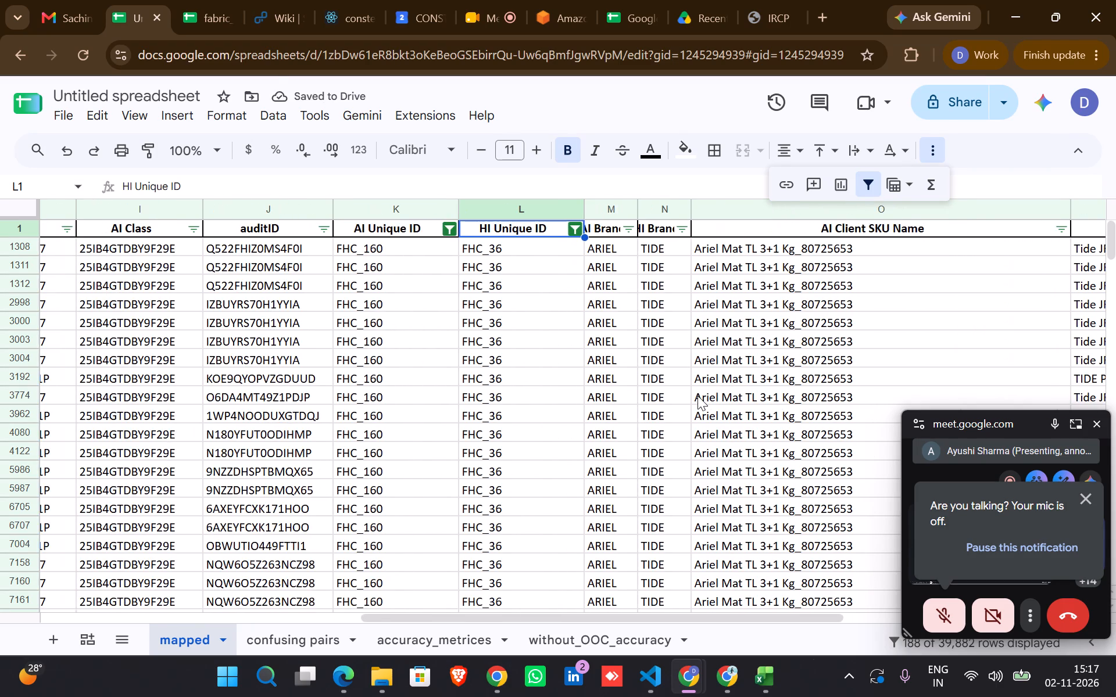
scroll(697, 396, down, 7)
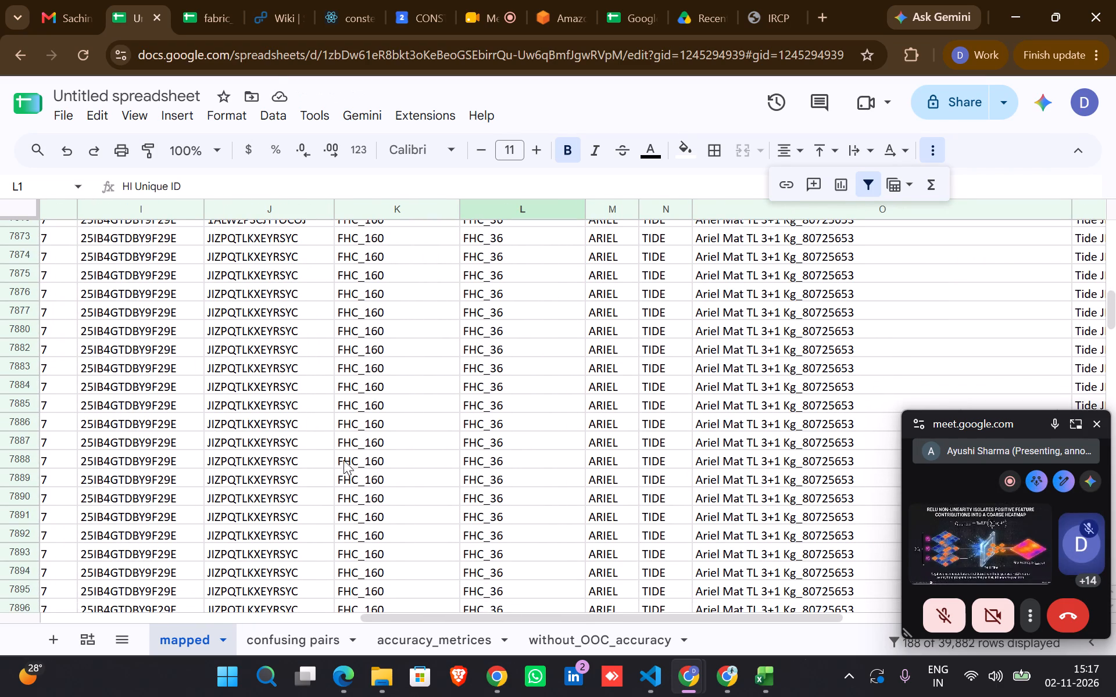
click(231, 488)
scroll(231, 488, down, 12)
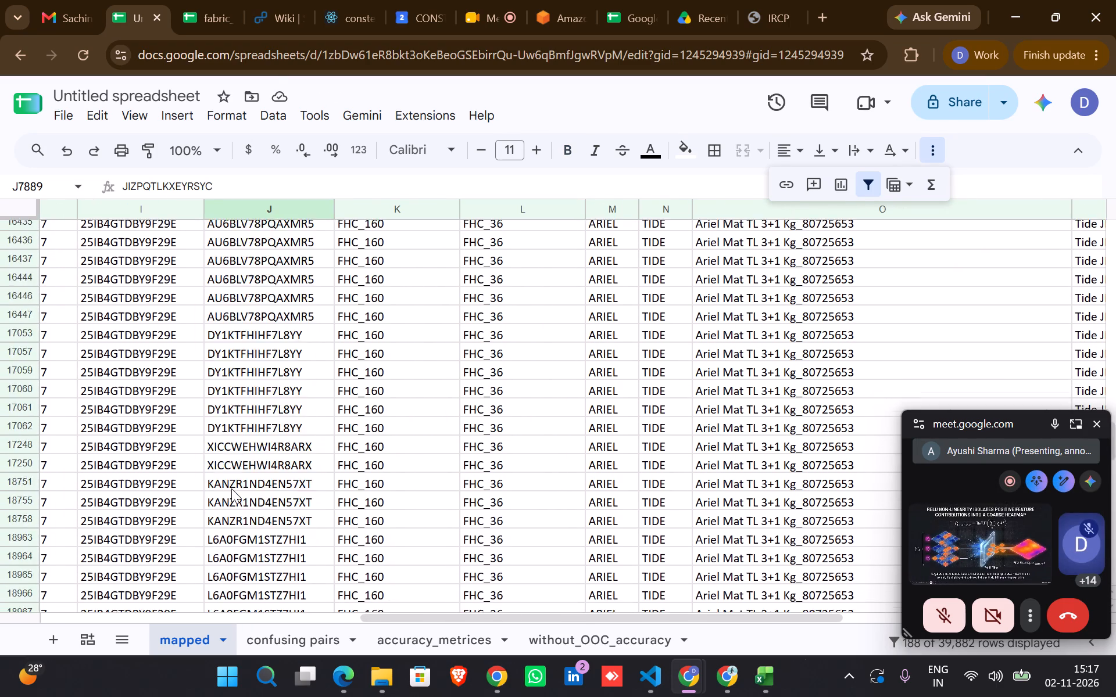
scroll(231, 488, down, 8)
scroll(231, 488, up, 4)
key(ctrl+c)
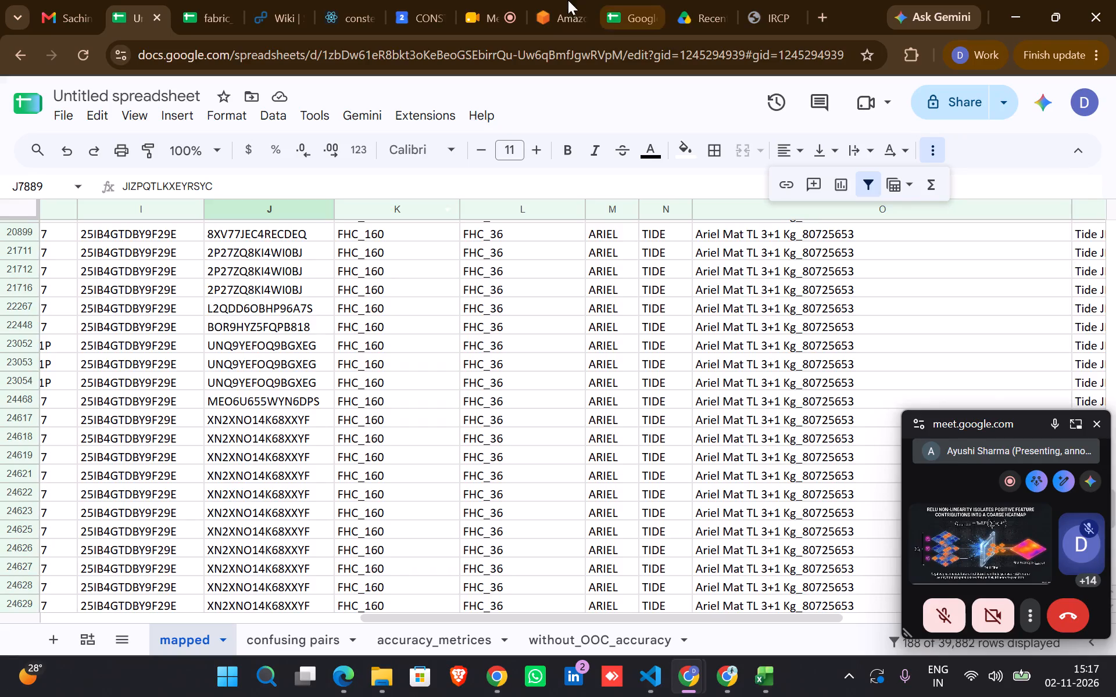
Switch to the localhost OptiX IR Dashboard and load audit JIZPQTLKXEYRSYC in the Vision Viewer.
click(753, 0)
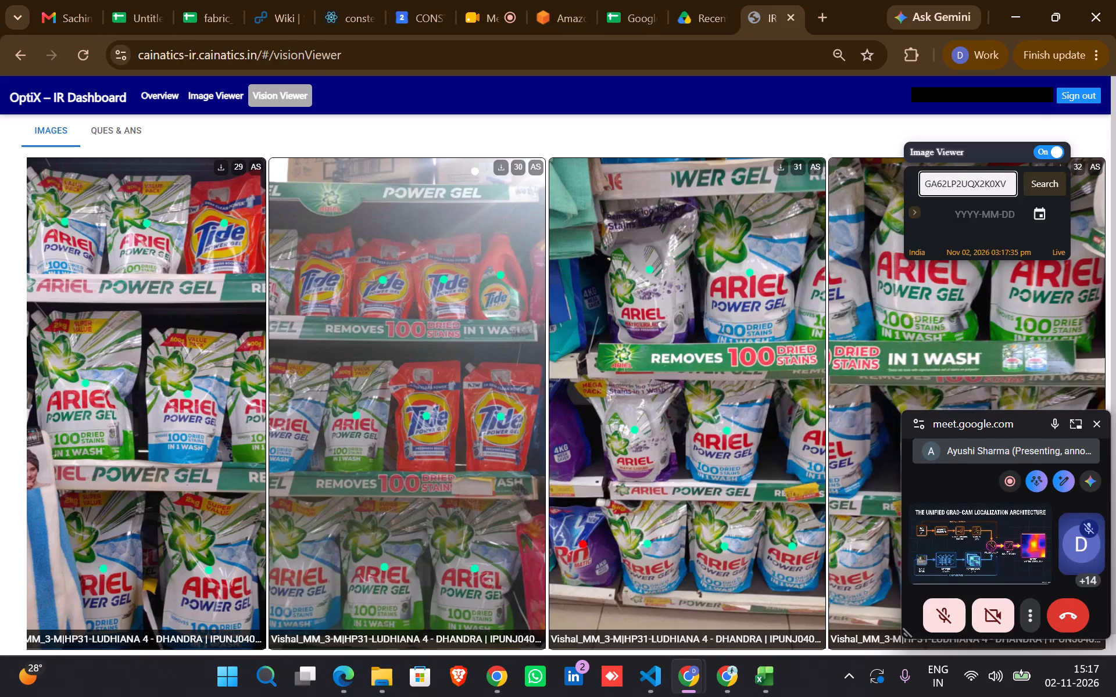
click(953, 187)
key(alt+Tab)
key(alt+Tab)
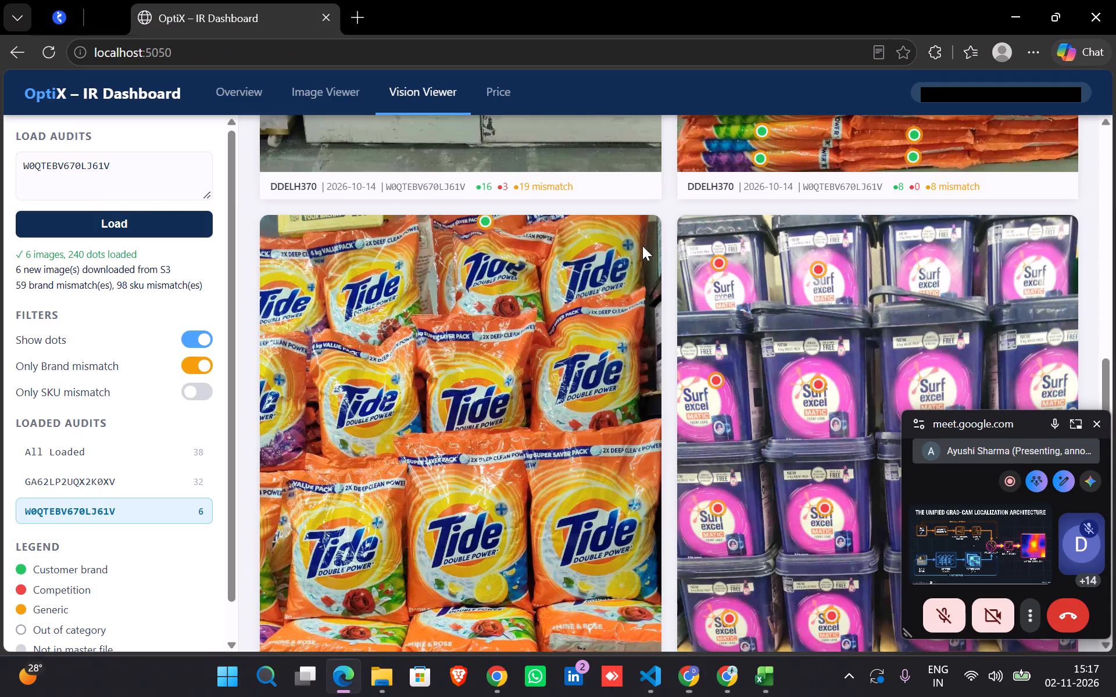
double_click(57, 166)
key(ctrl+v)
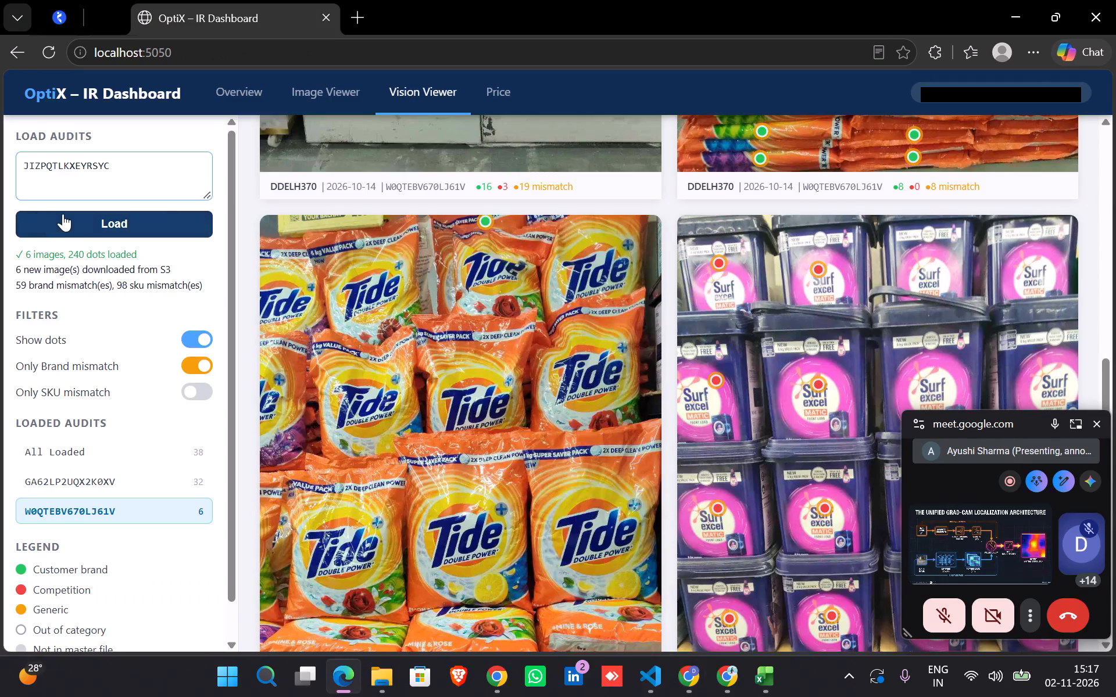
click(63, 214)
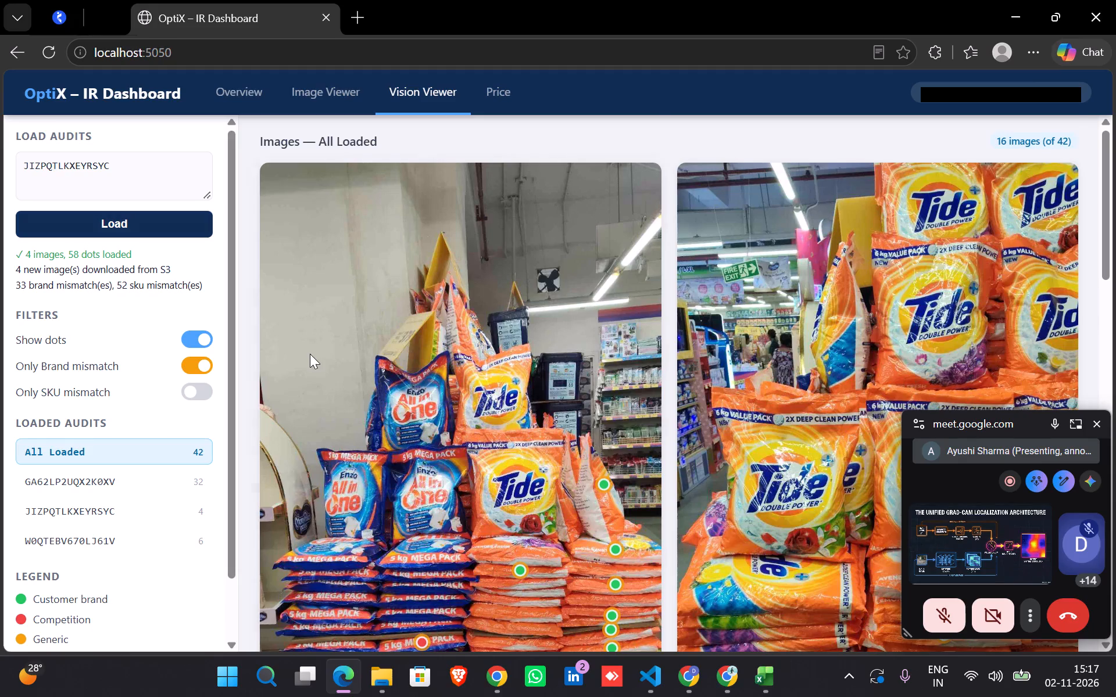
Show only audit JIZPQTLKXEYRSYC's images and examine the brand mismatch dots on the stacked Tide packs.
scroll(310, 354, down, 2)
scroll(509, 528, left, 4)
scroll(509, 528, down, 3)
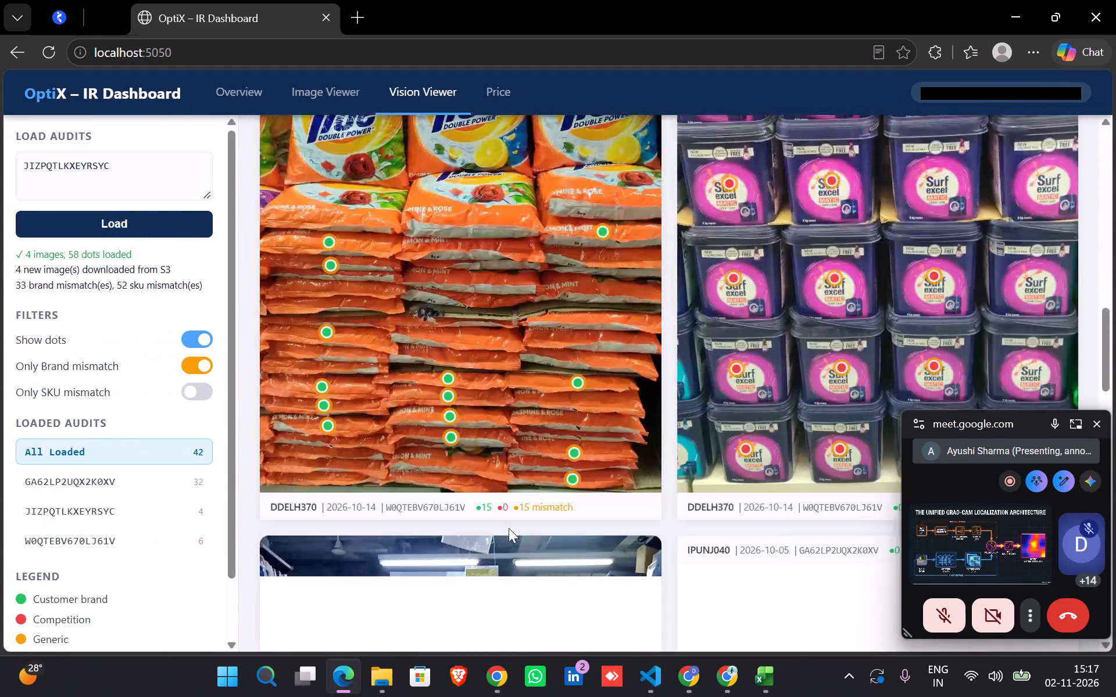
scroll(509, 528, down, 4)
scroll(509, 528, up, 3)
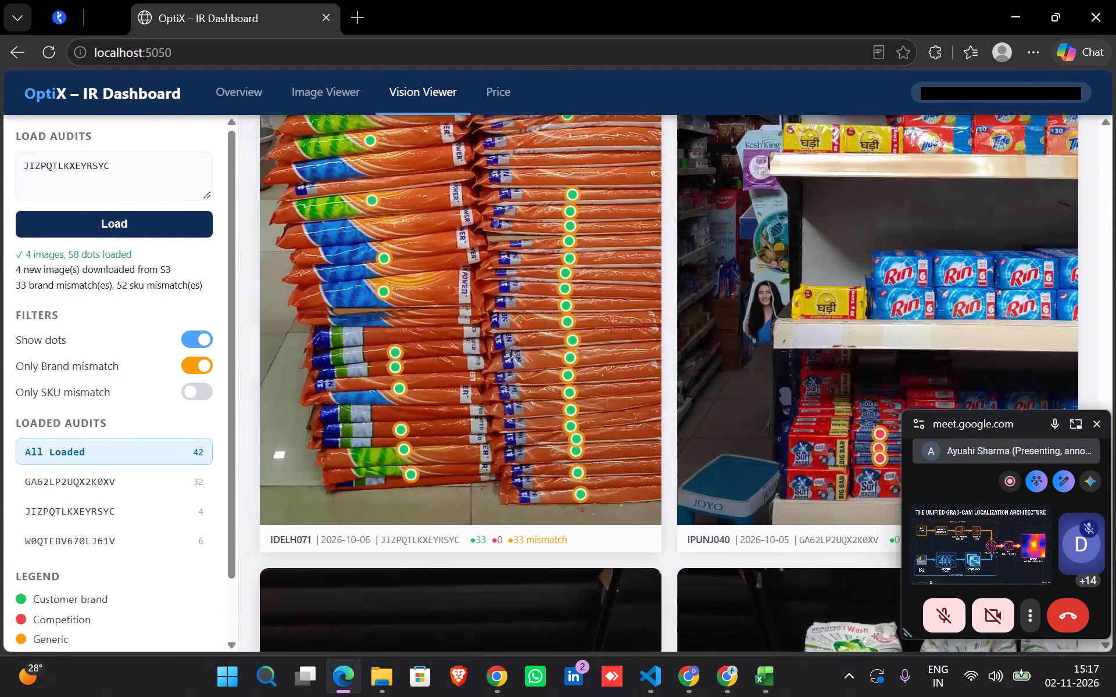
scroll(509, 528, up, 1)
click(102, 511)
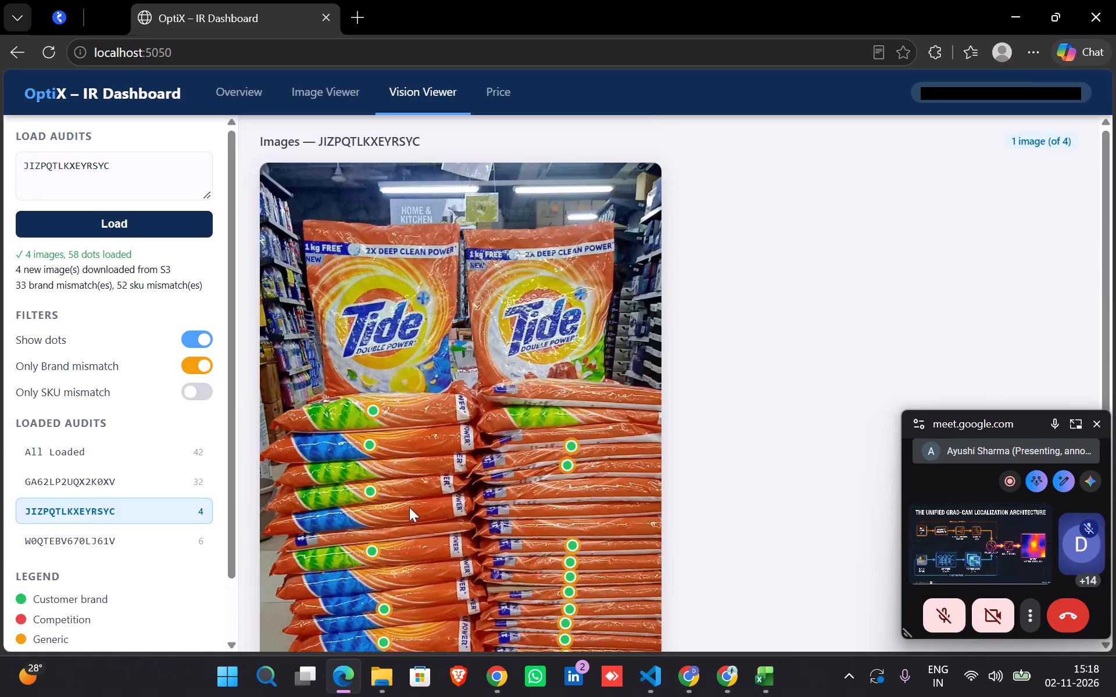
scroll(428, 527, down, 6)
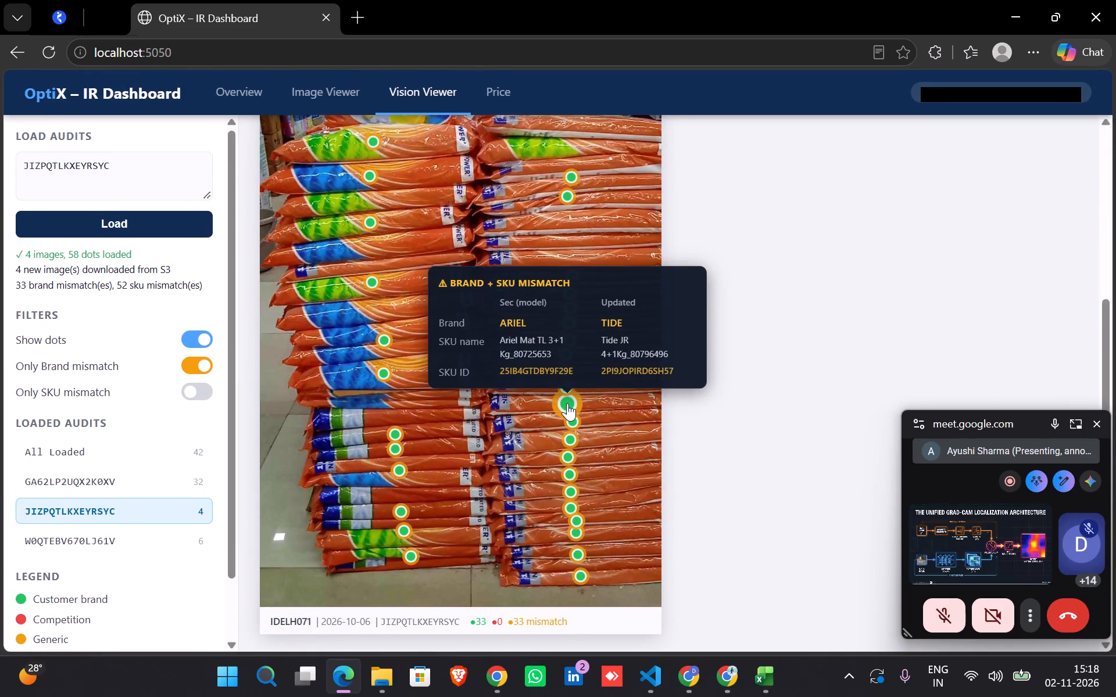
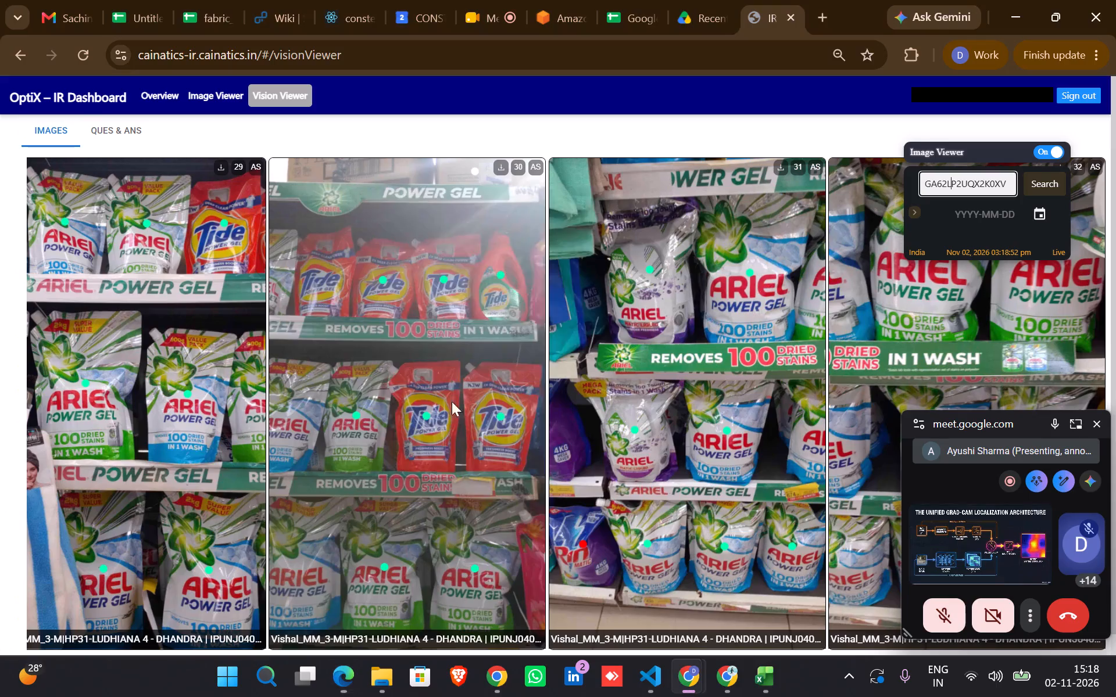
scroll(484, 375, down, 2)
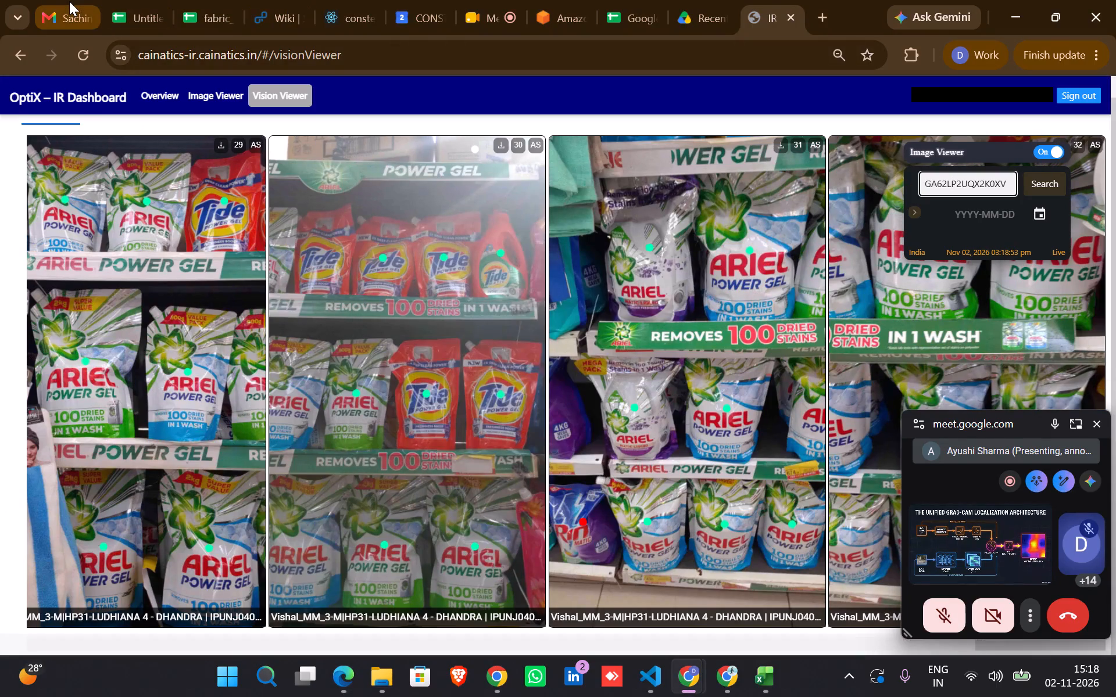
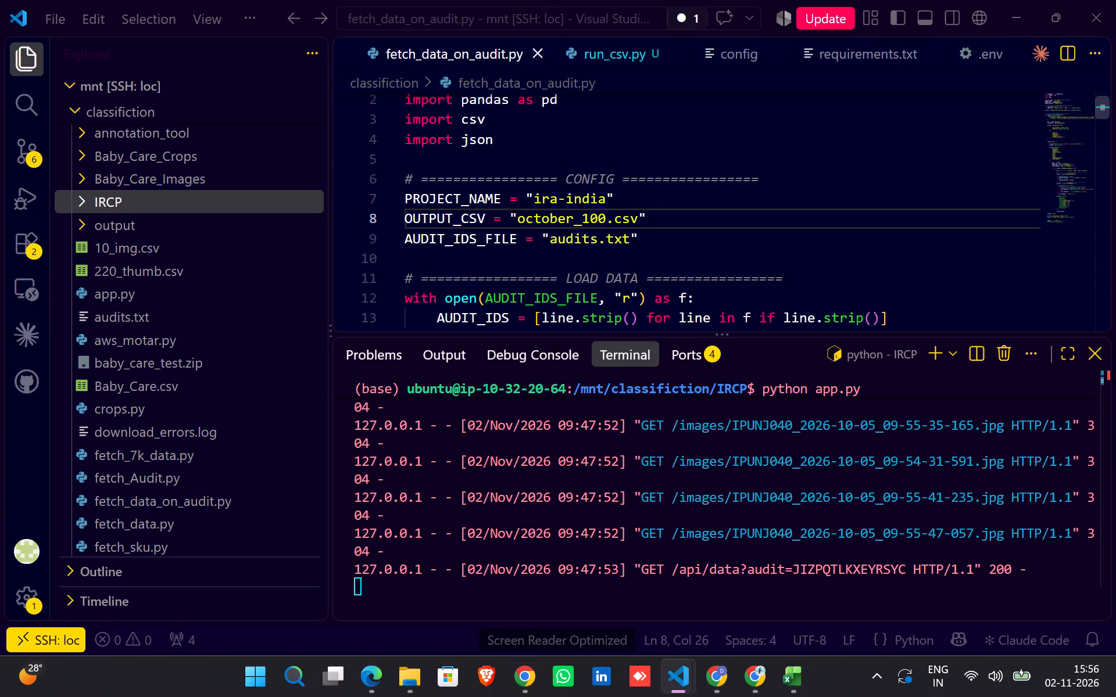
In the IRCP folder's .env file, comment out the cainatics-mongo connection line, uncomment the 10.32.10.144 one, and save.
click(191, 204)
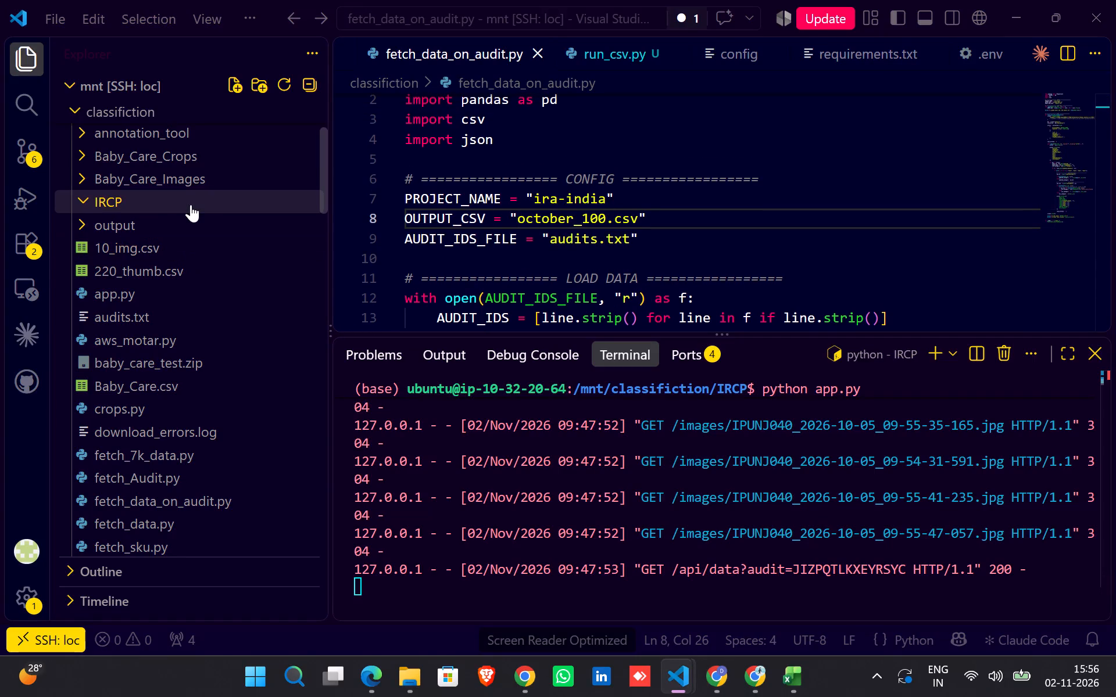
click(137, 244)
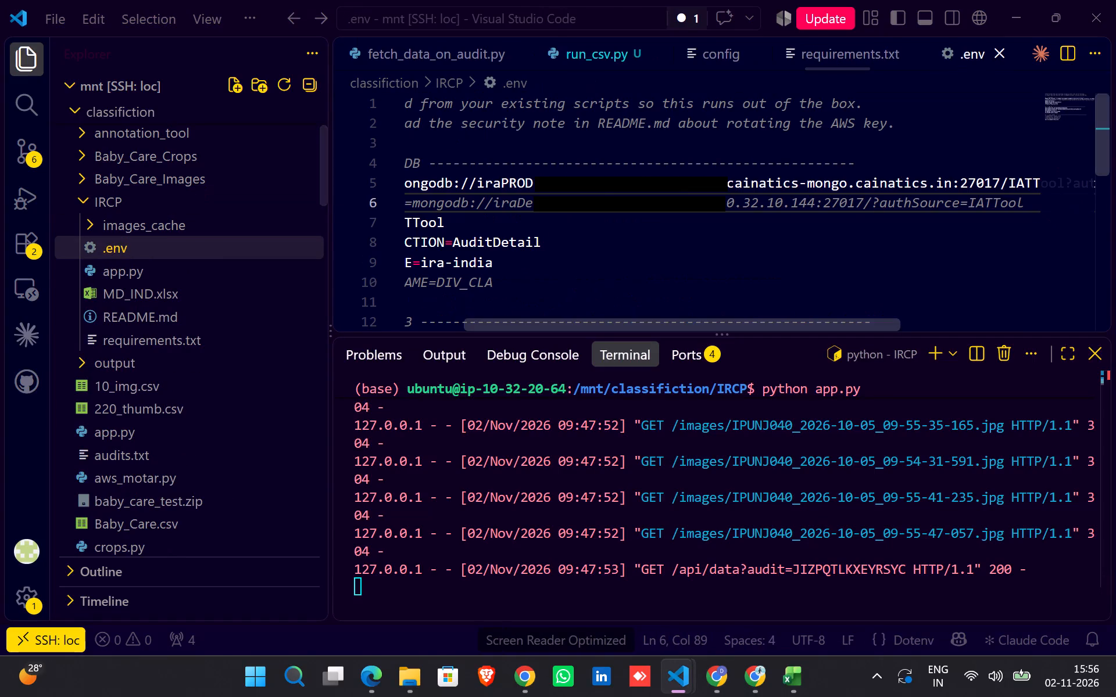
scroll(646, 220, left, 5)
click(1014, 177)
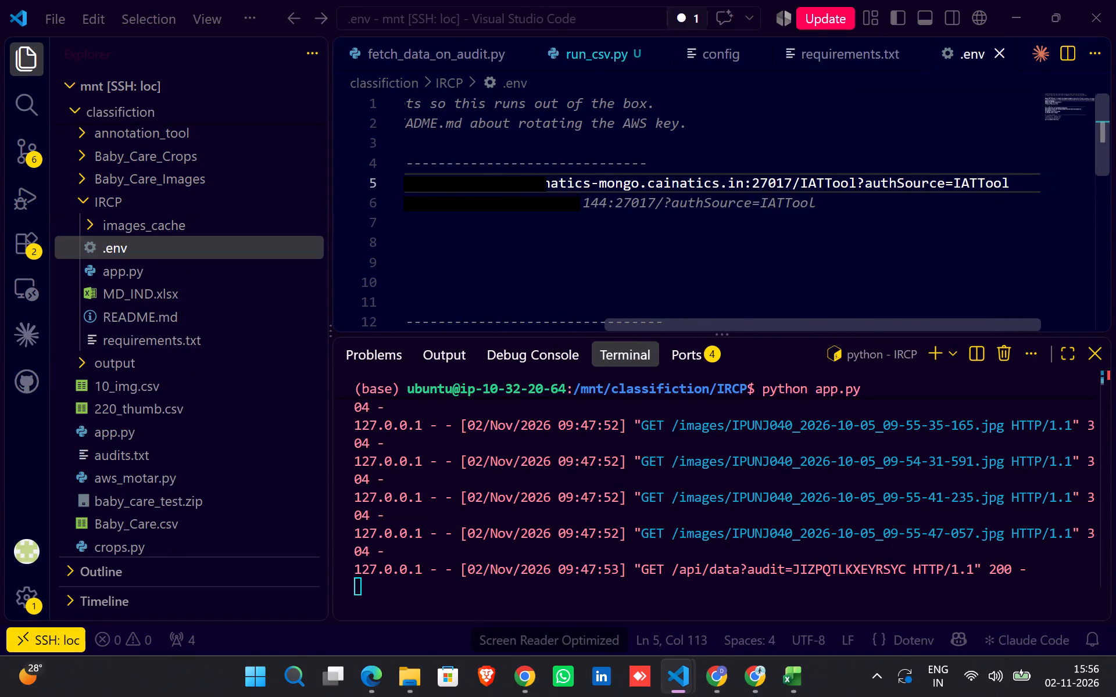
key(ctrl+slash)
click(919, 206)
key(ctrl+slash)
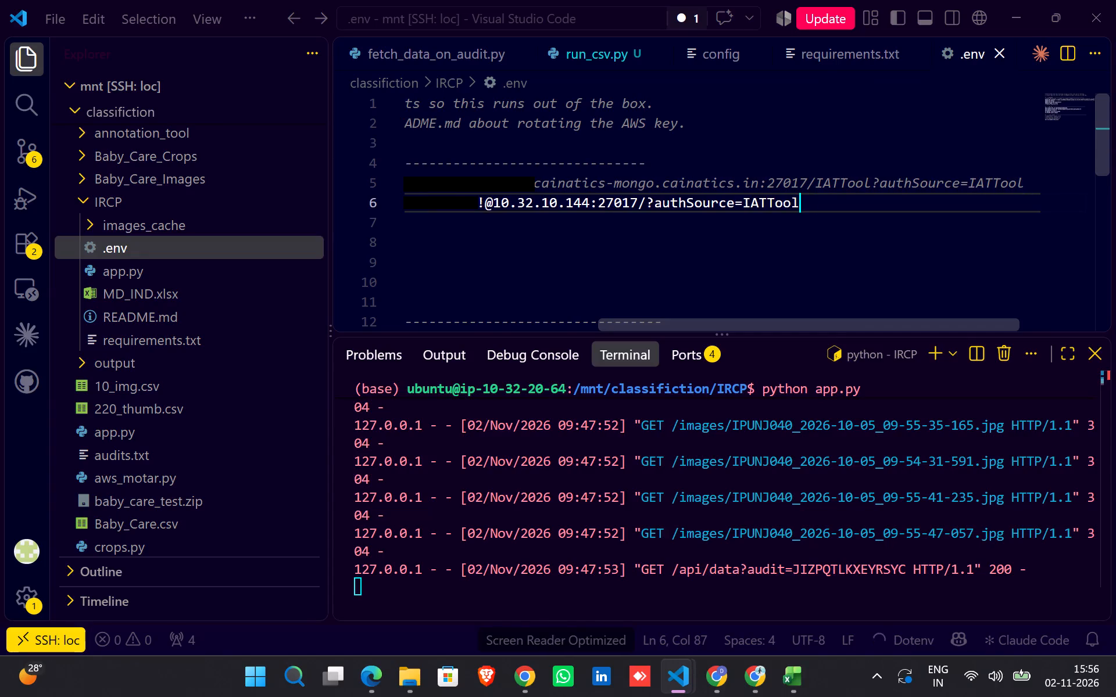
key(ctrl+s)
key(ctrl+s)
Stop the running app.py server and remove the forwarding of port 5050.
click(759, 436)
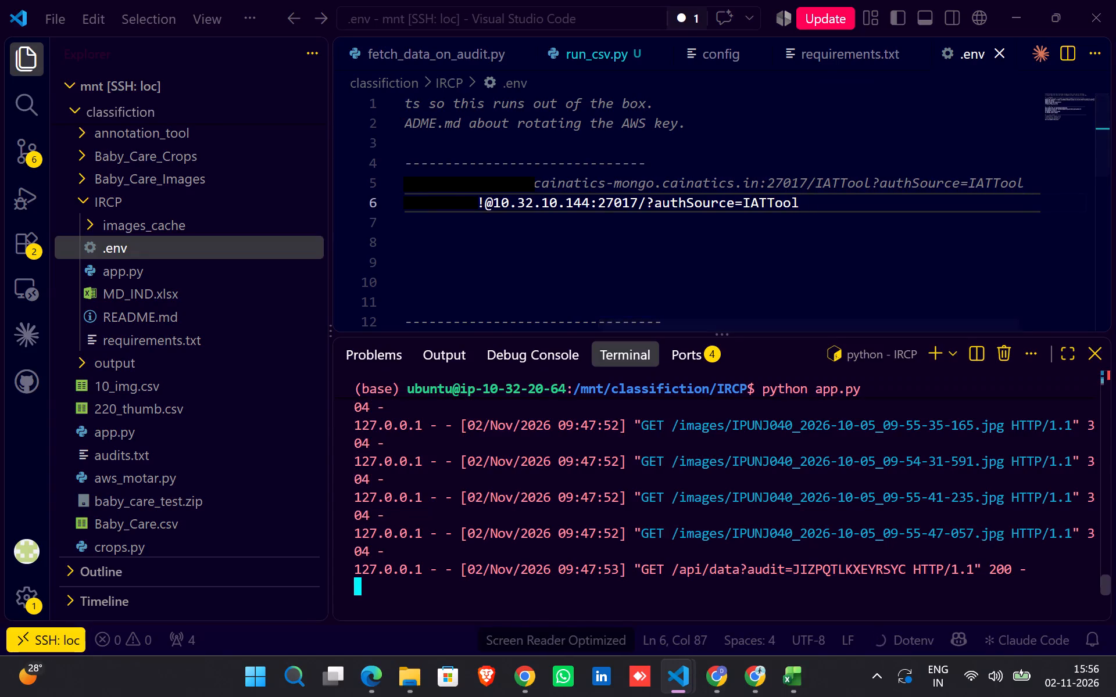
key(ctrl+c)
key(Return)
click(707, 359)
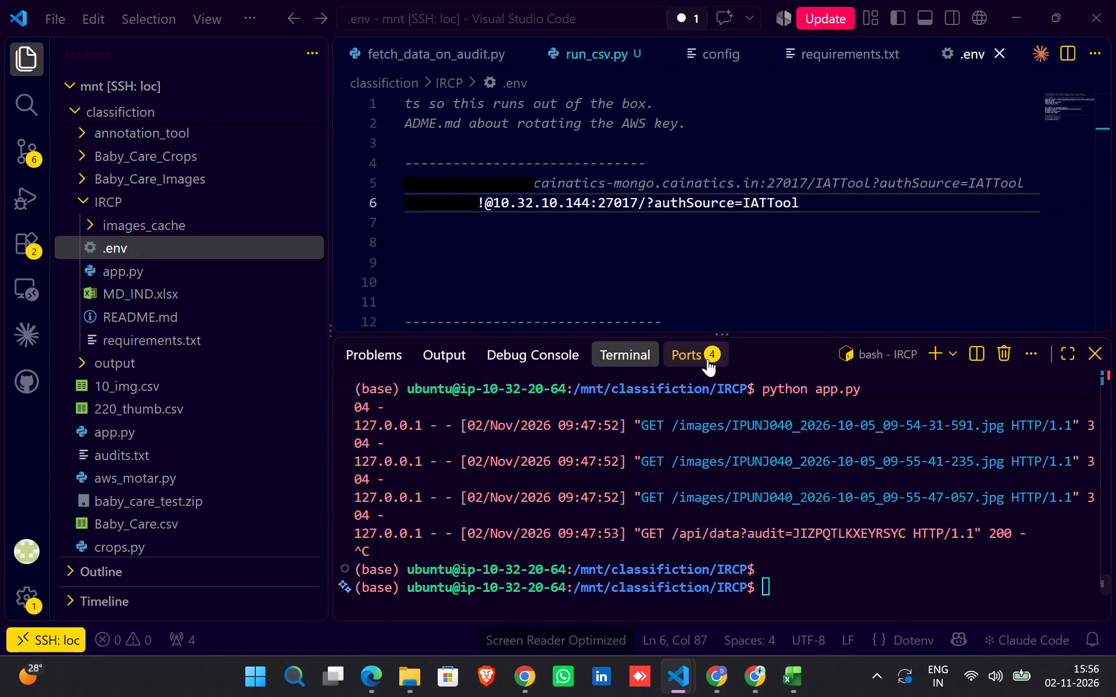
click(496, 400)
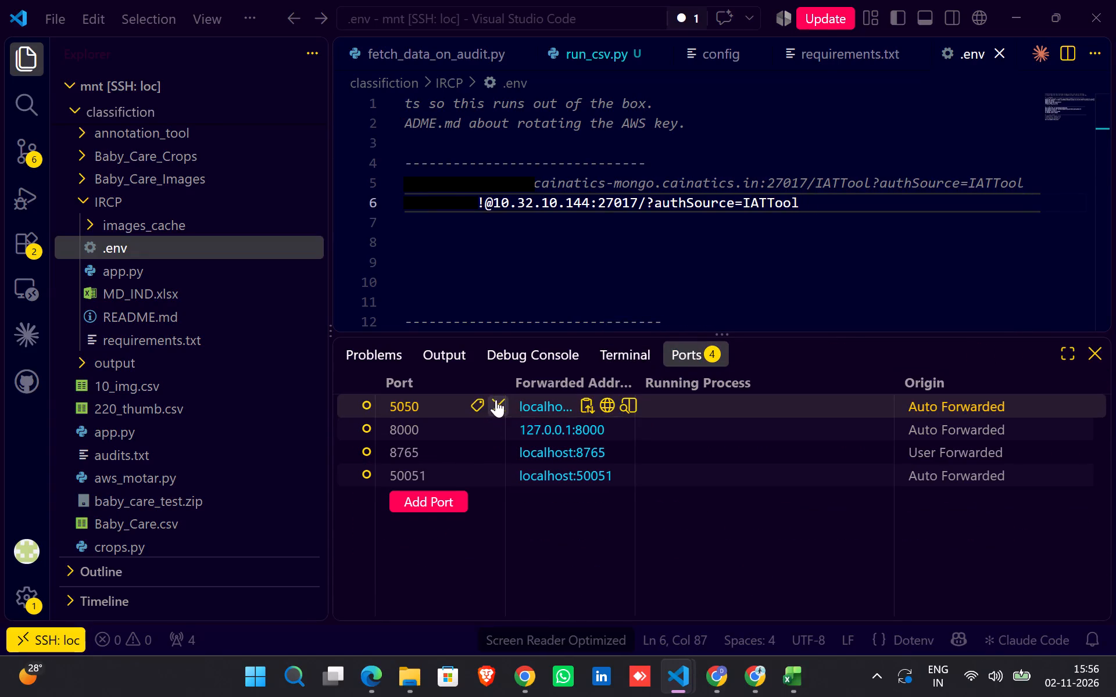
Run python app.py again from the IRCP folder and open the port 5050 application in the browser.
click(606, 349)
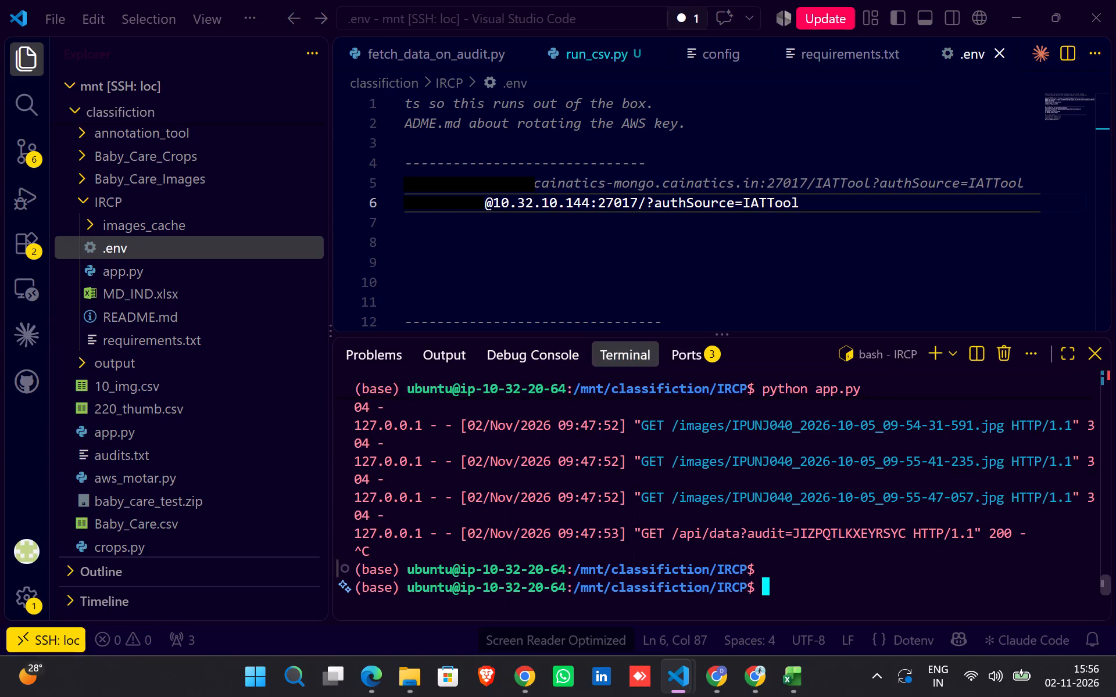
key(Up)
key(Return)
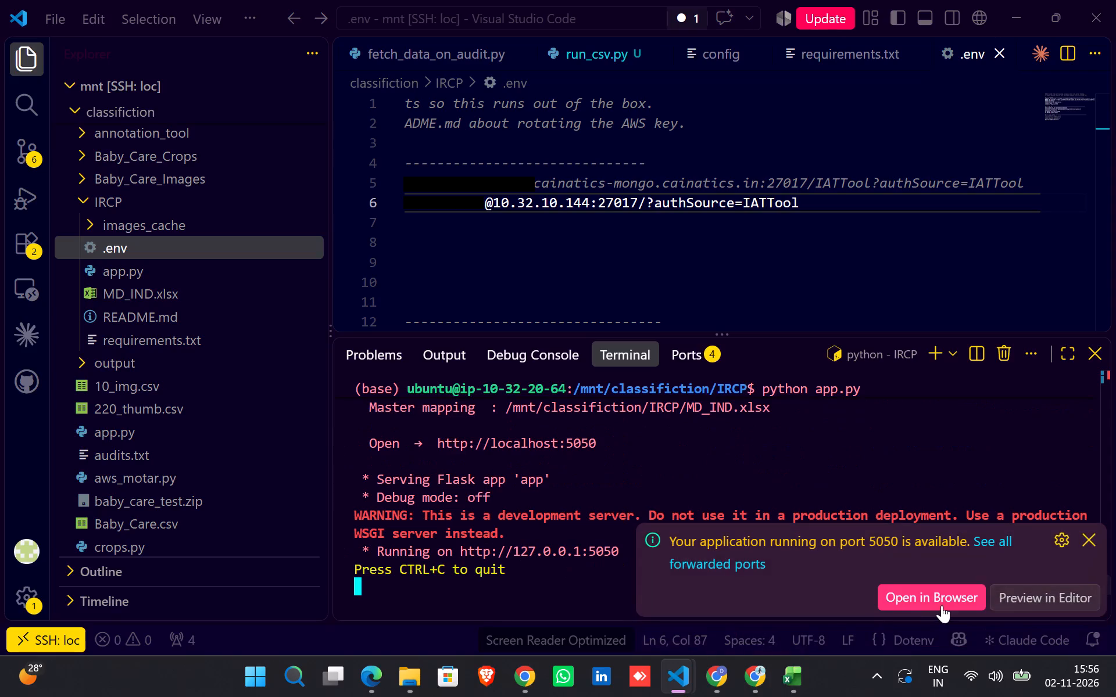
click(942, 605)
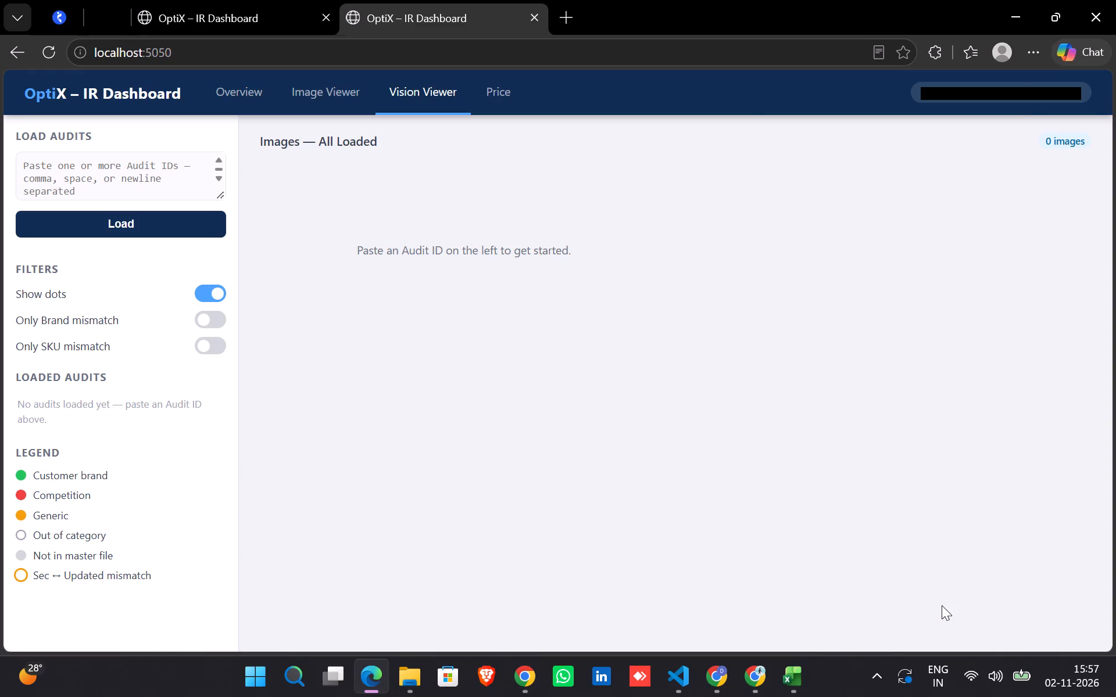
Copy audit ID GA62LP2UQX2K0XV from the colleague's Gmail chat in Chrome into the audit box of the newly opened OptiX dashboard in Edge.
key(alt+Tab)
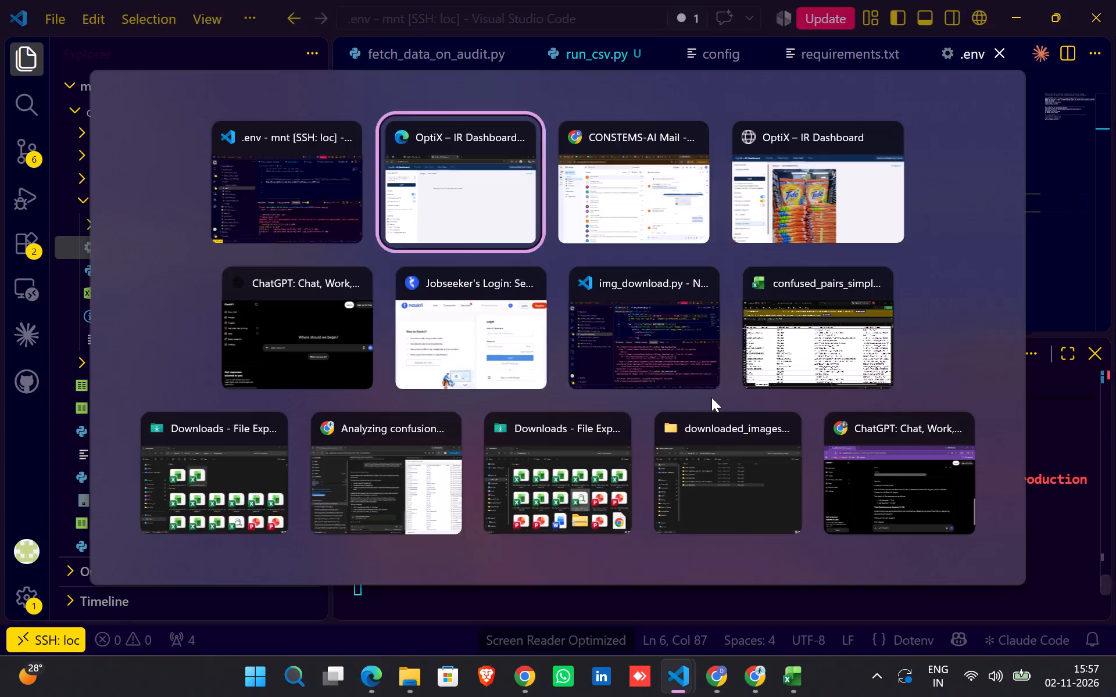
click(206, 0)
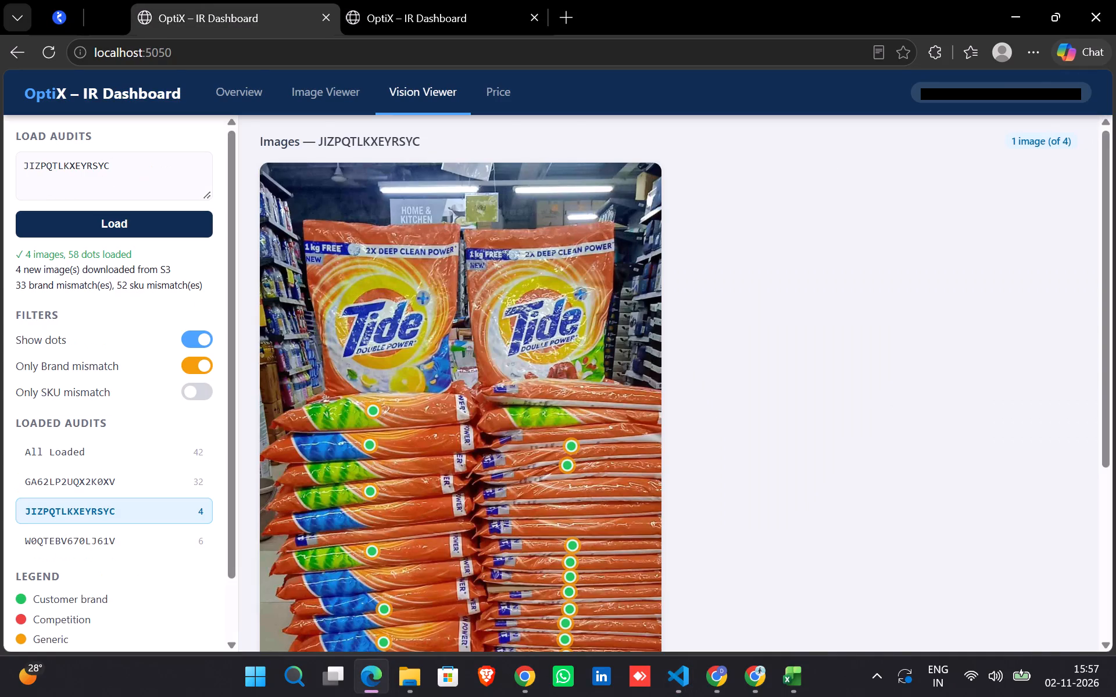
key(alt+Tab)
key(alt+Tab)
key(alt+Tab)
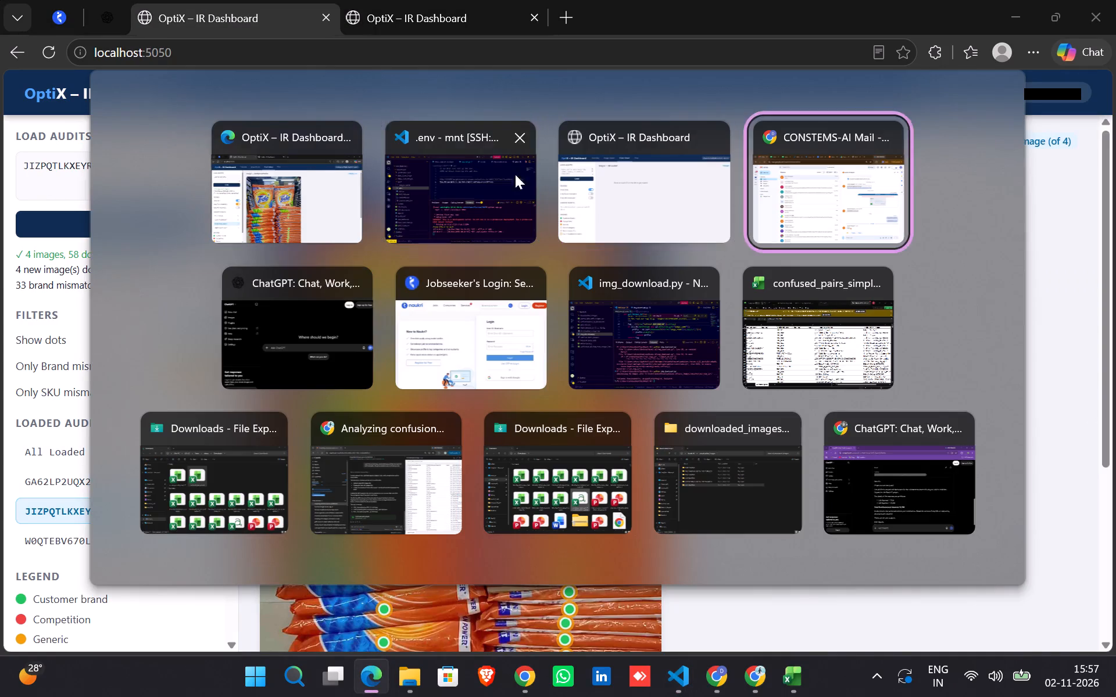
click(316, 180)
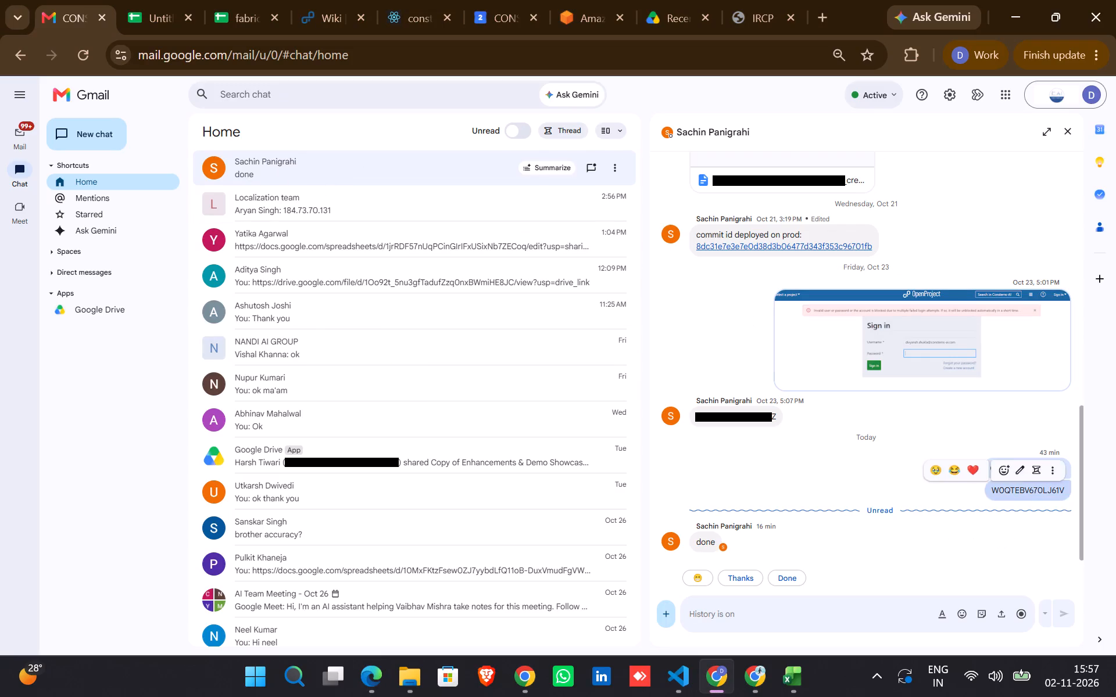
double_click(1008, 472)
key(ctrl+c)
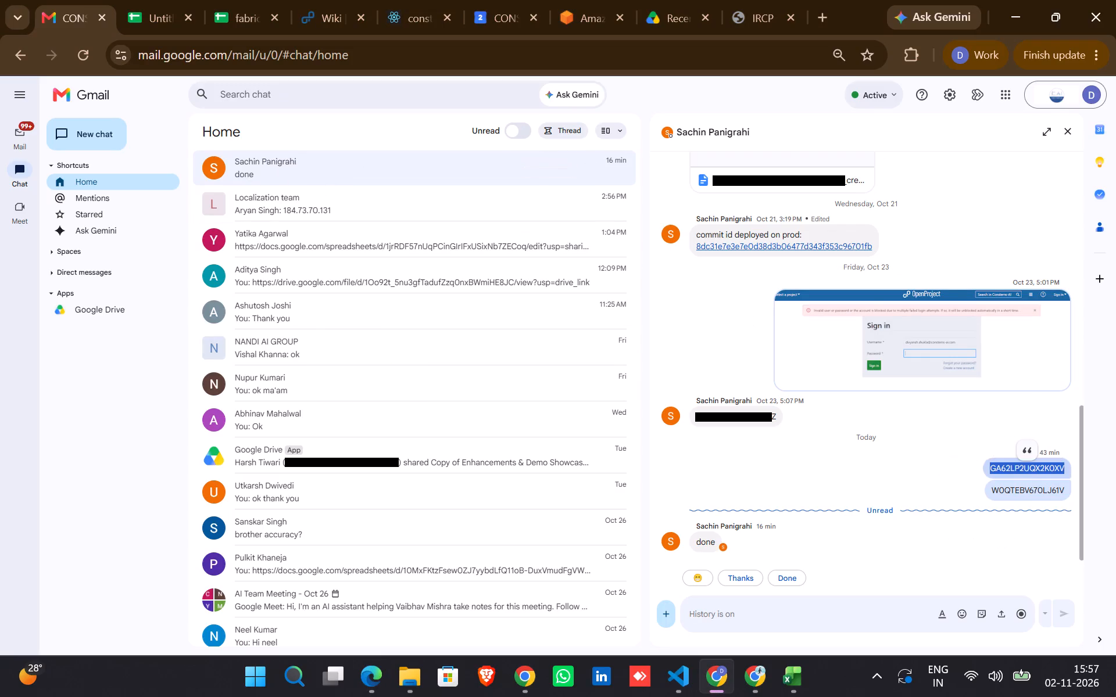
key(alt+Tab)
click(412, 0)
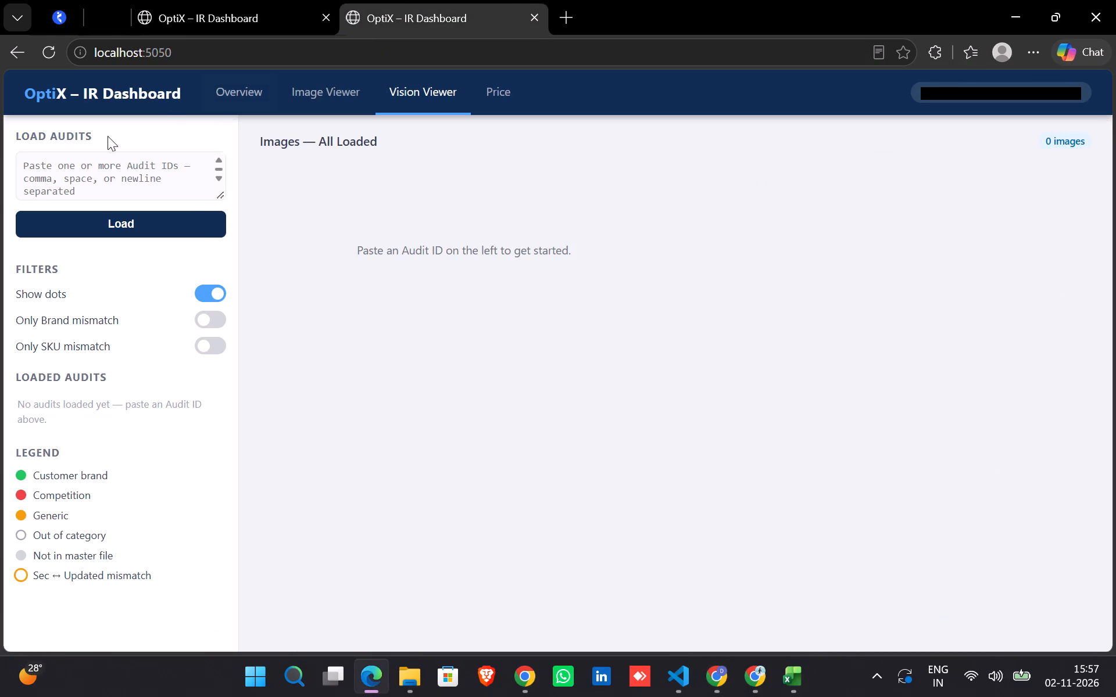
click(88, 171)
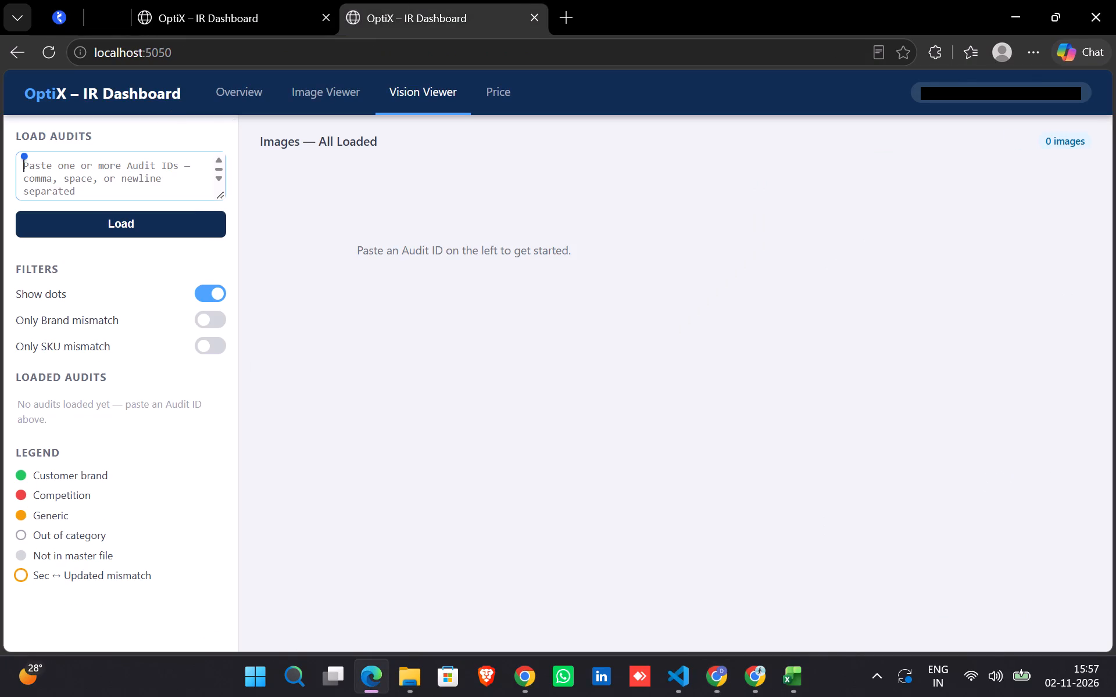
key(ctrl+v)
key(alt+Tab)
key(alt+Tab)
key(alt+Tab)
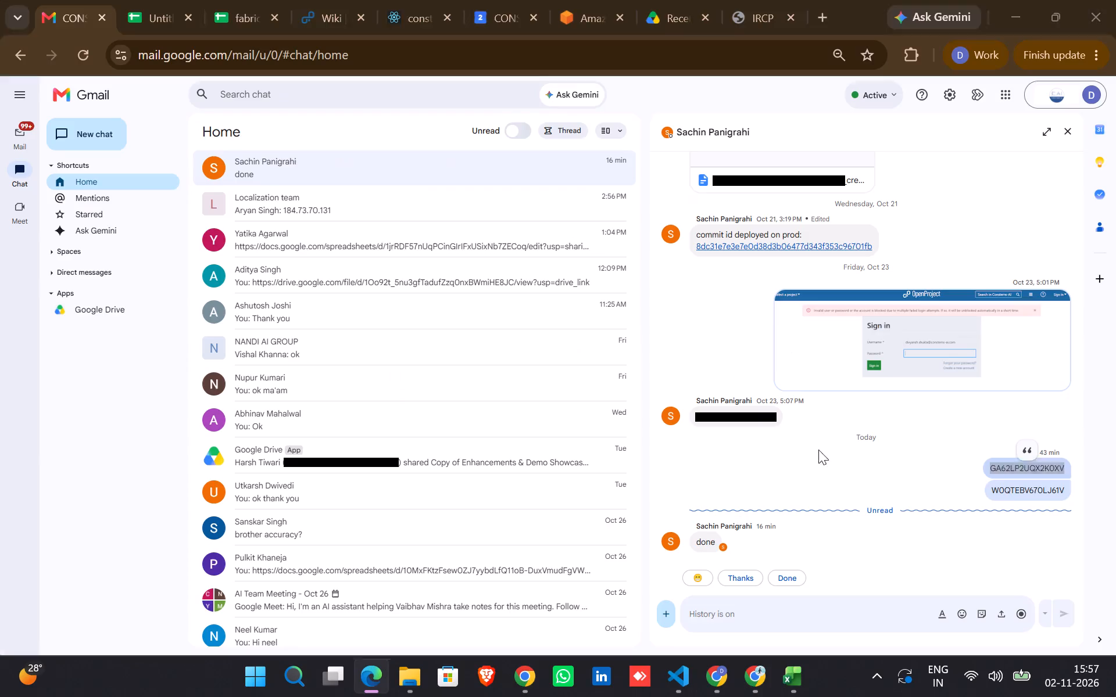
double_click(1034, 488)
key(ctrl+c)
key(alt+Tab)
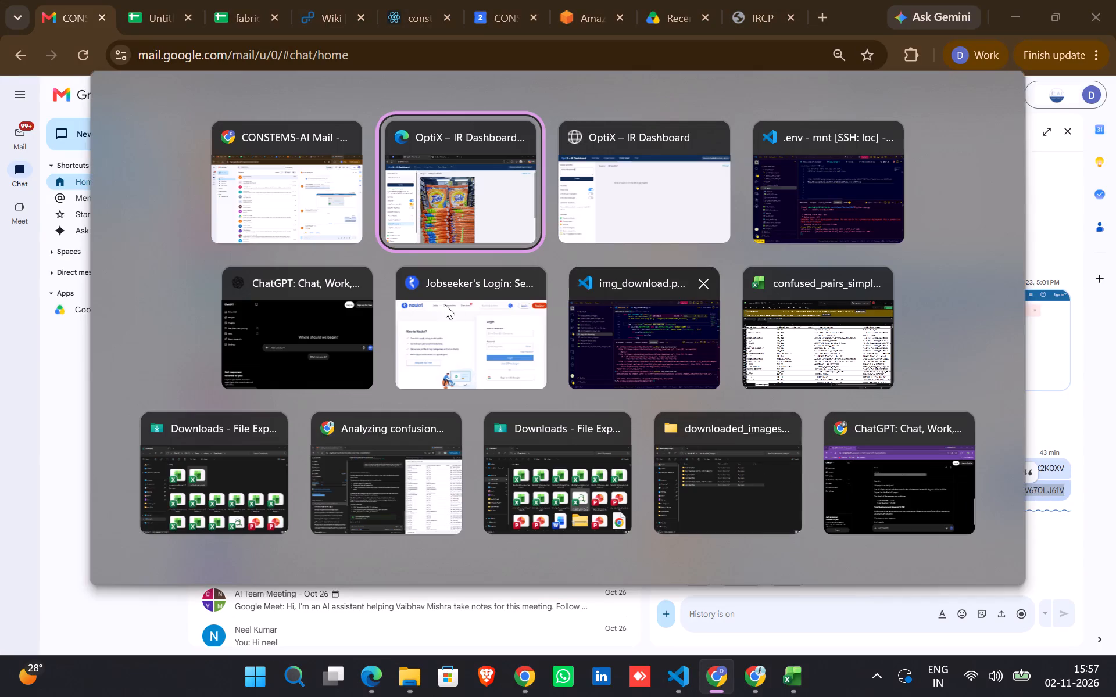
click(111, 180)
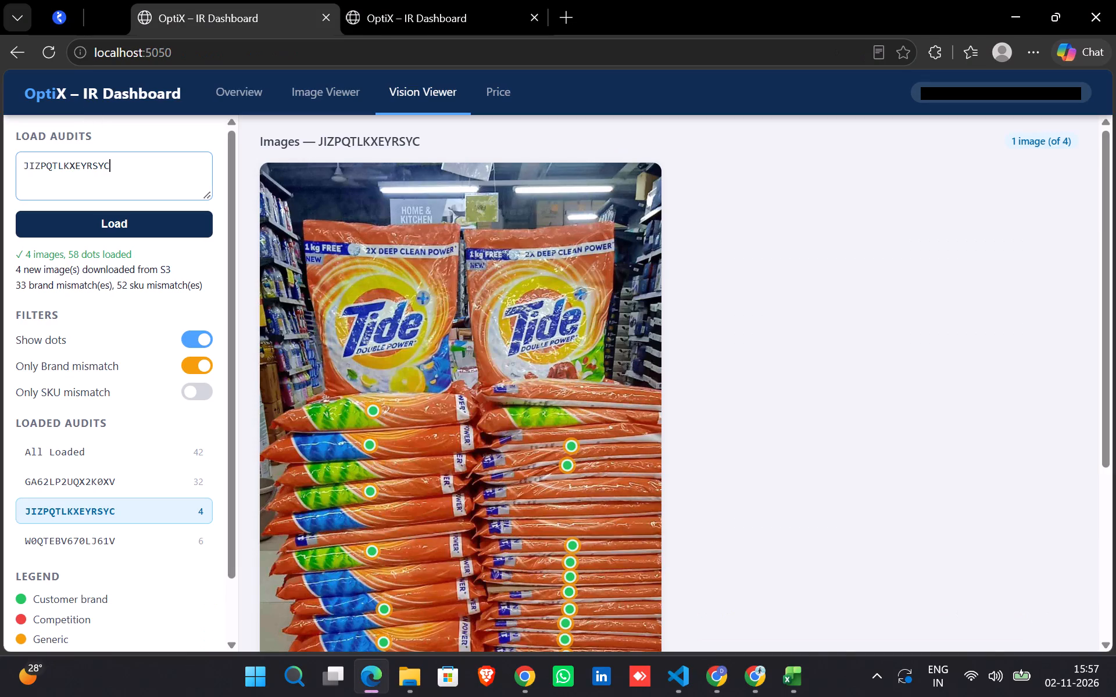
click(411, 0)
key(shift+Return)
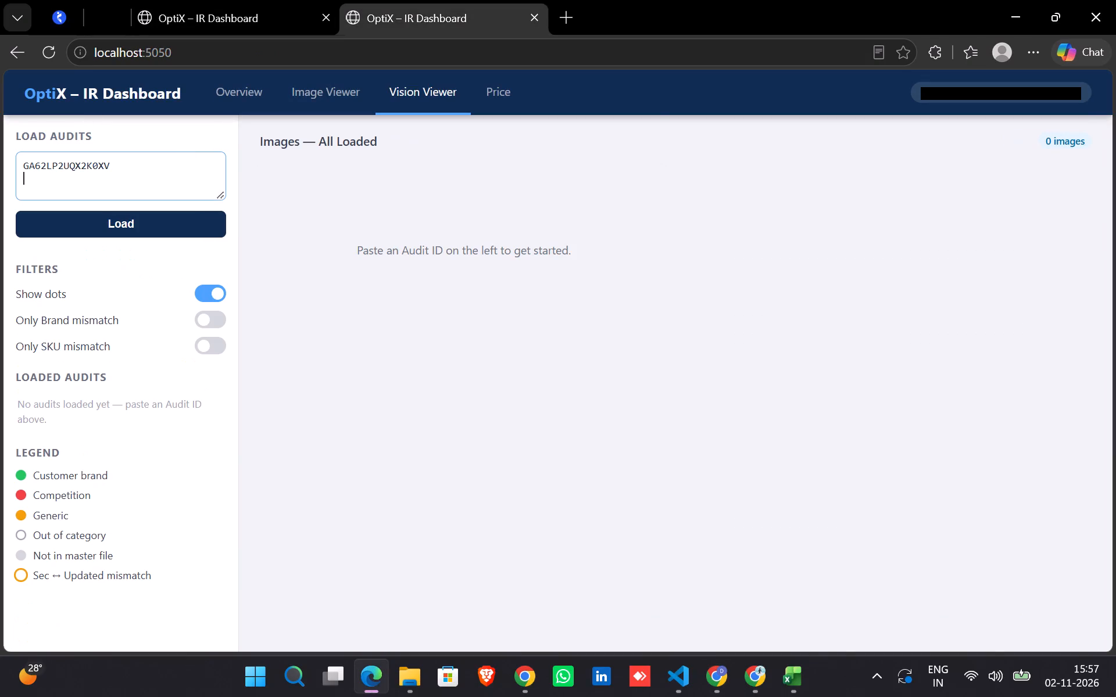
key(ctrl+v)
click(53, 221)
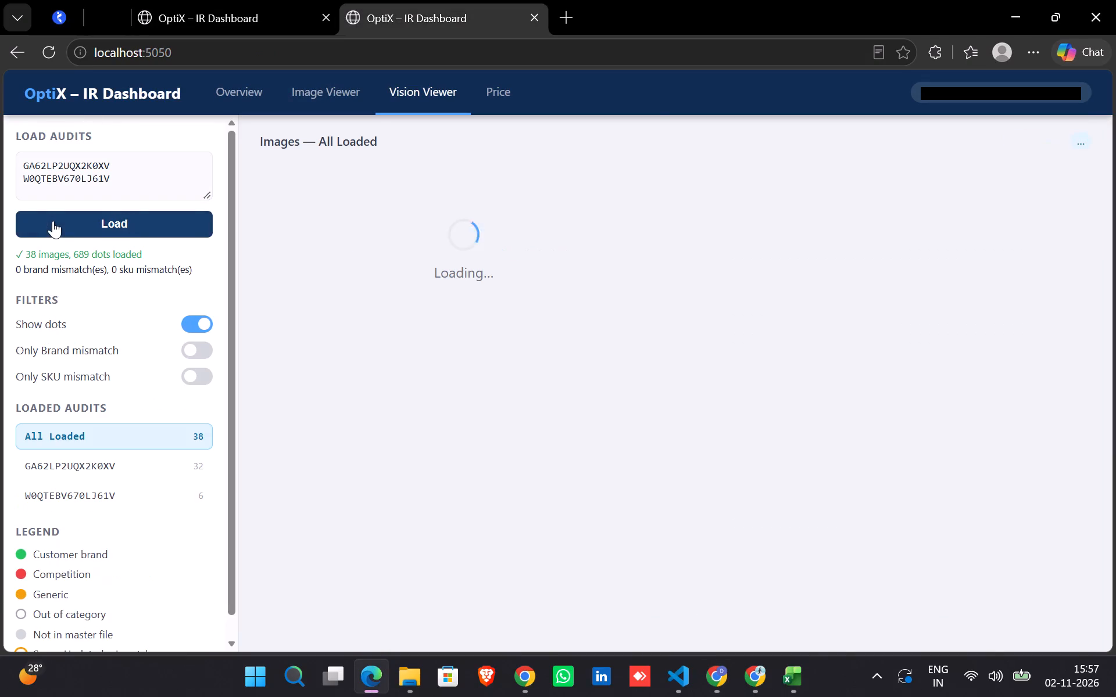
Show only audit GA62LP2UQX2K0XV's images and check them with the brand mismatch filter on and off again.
click(128, 461)
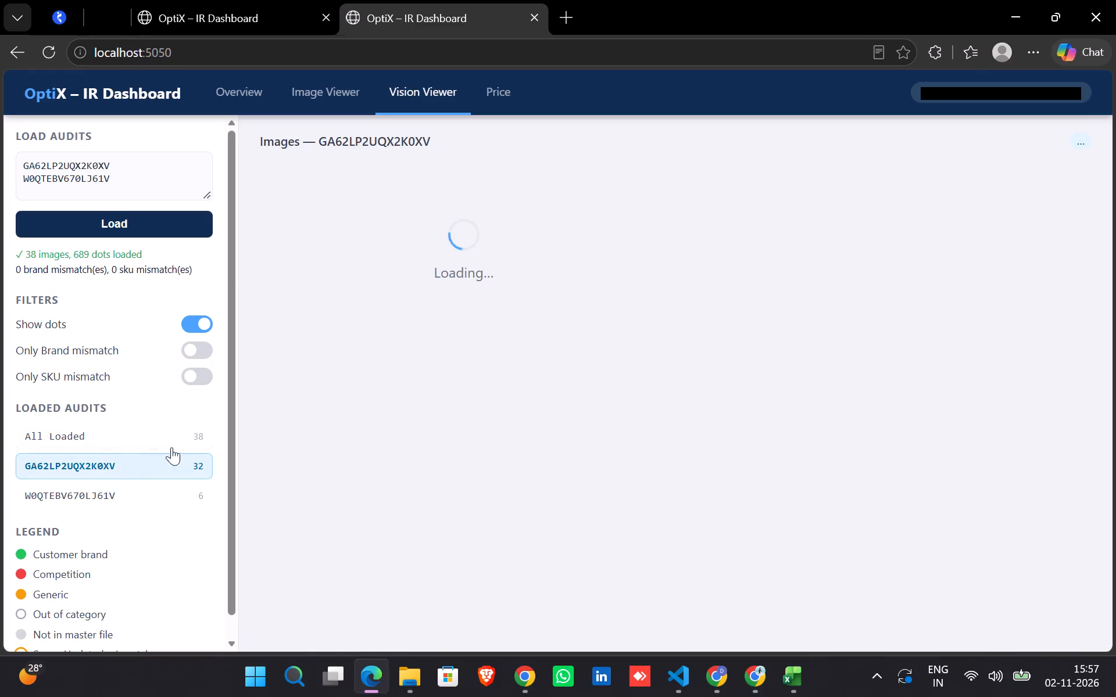
click(191, 350)
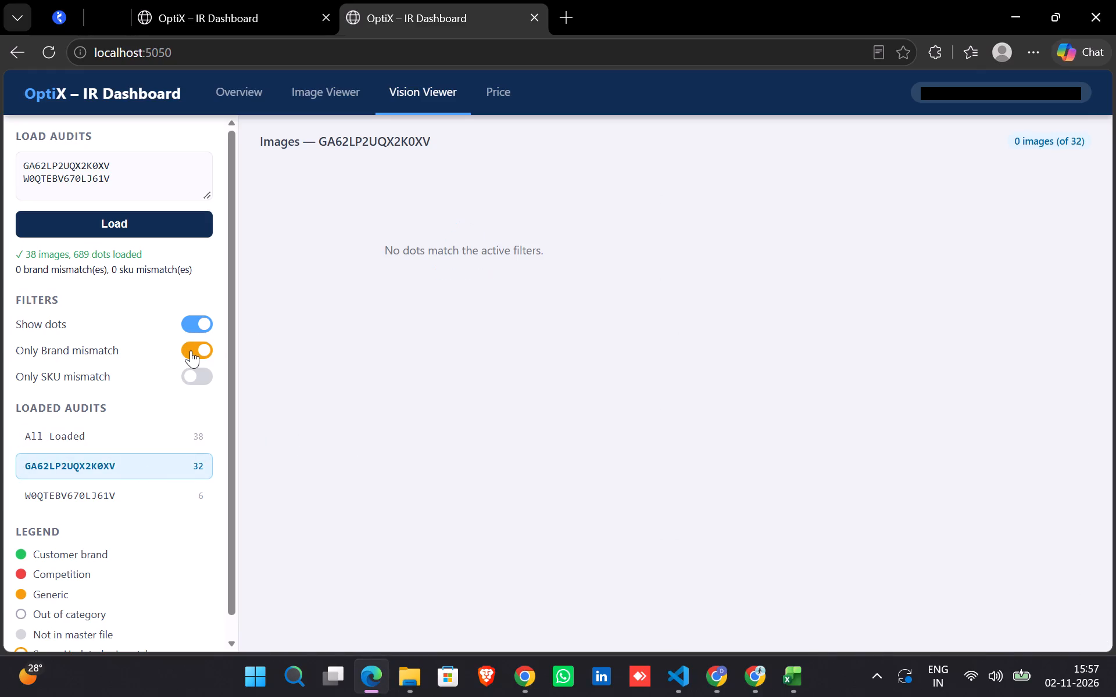
click(193, 350)
Examine the detection dots on the detergent bar, Ariel and Tide shelf images of audit GA62LP2UQX2K0XV.
scroll(439, 482, down, 1)
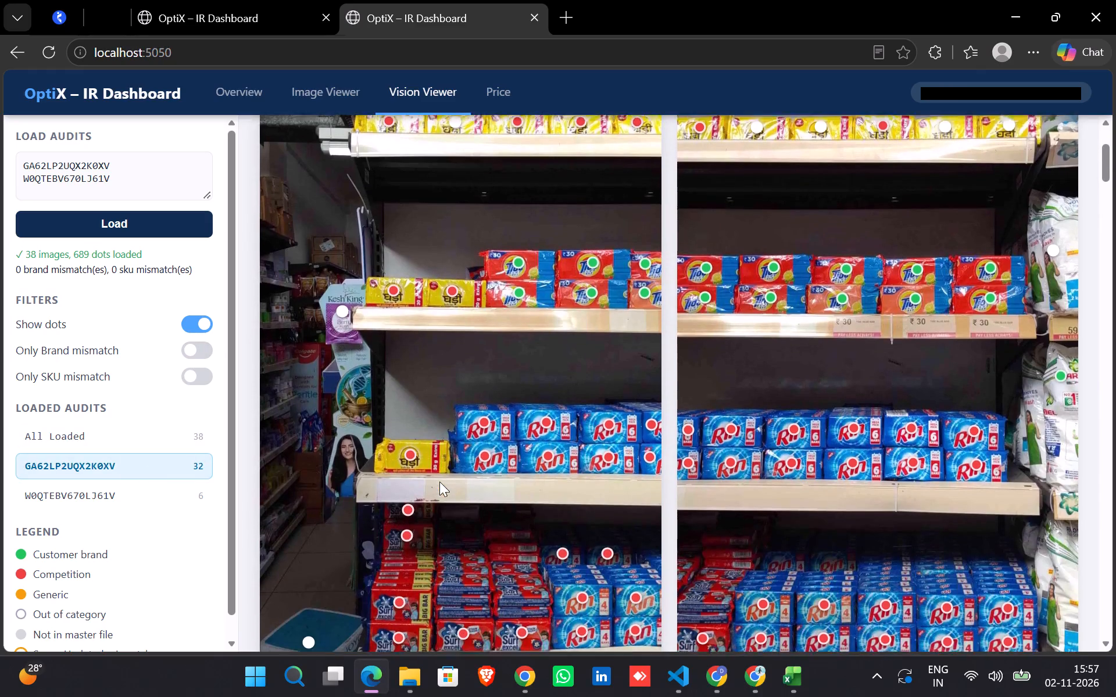
scroll(439, 482, down, 1)
scroll(439, 482, up, 1)
scroll(484, 544, down, 4)
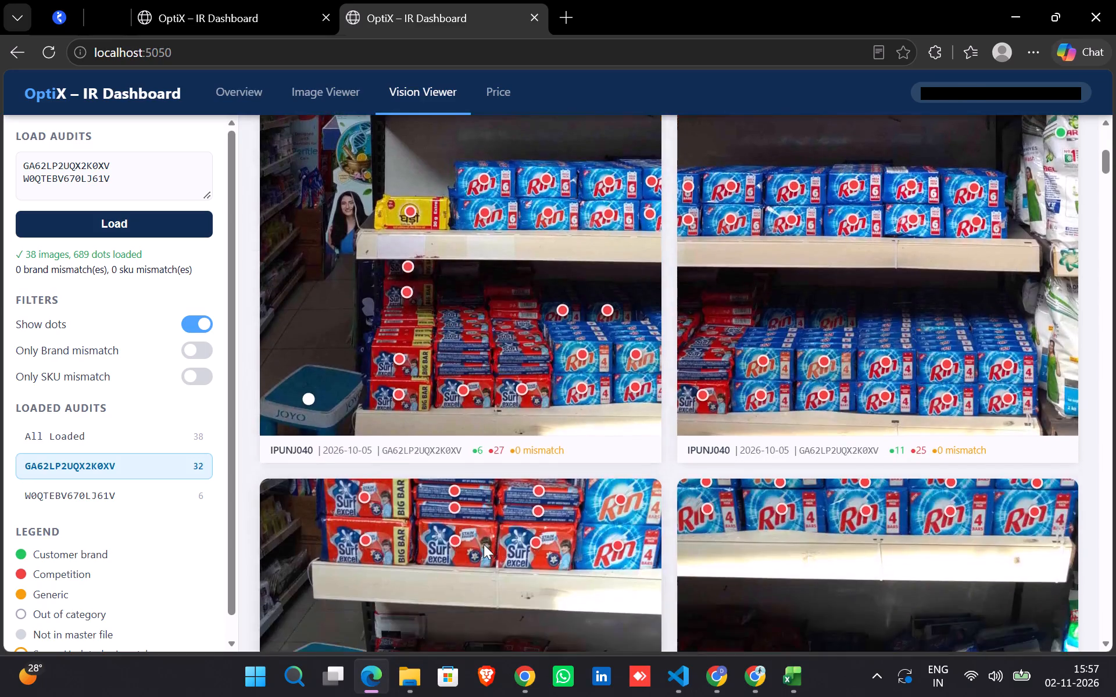
scroll(484, 544, down, 8)
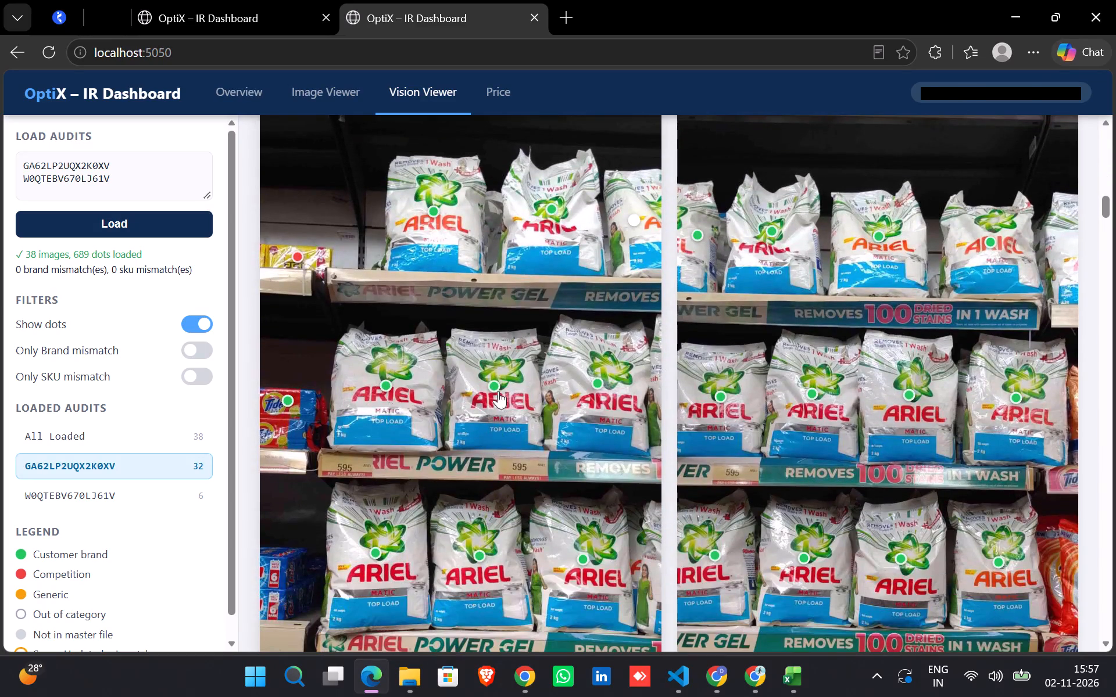
scroll(813, 404, down, 2)
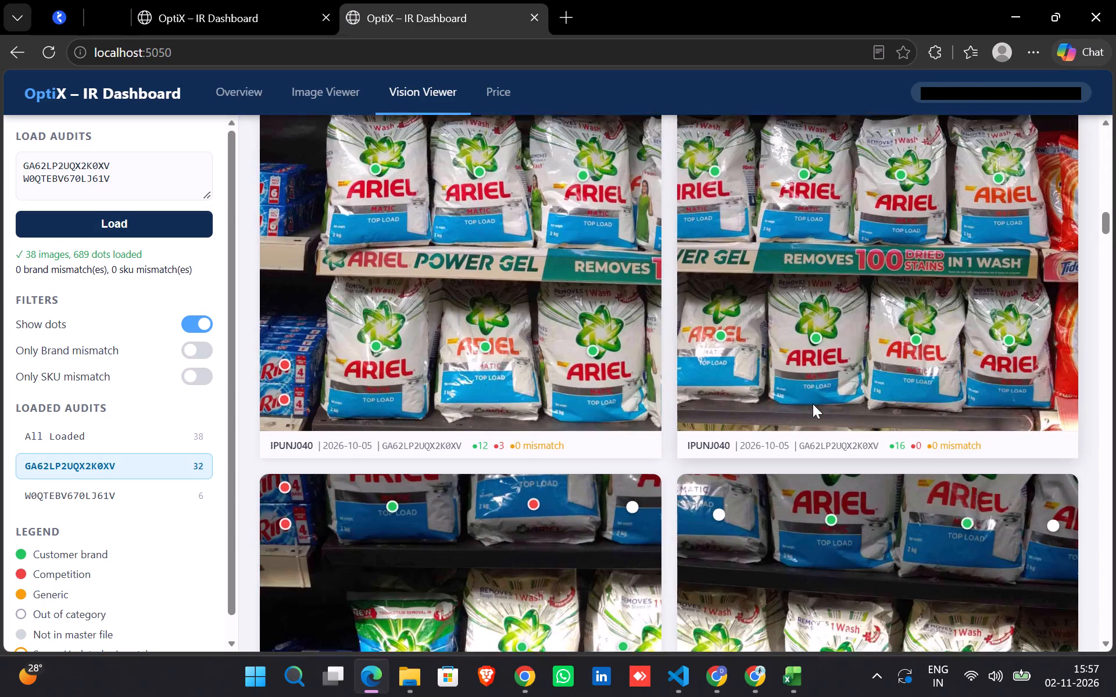
scroll(813, 404, down, 4)
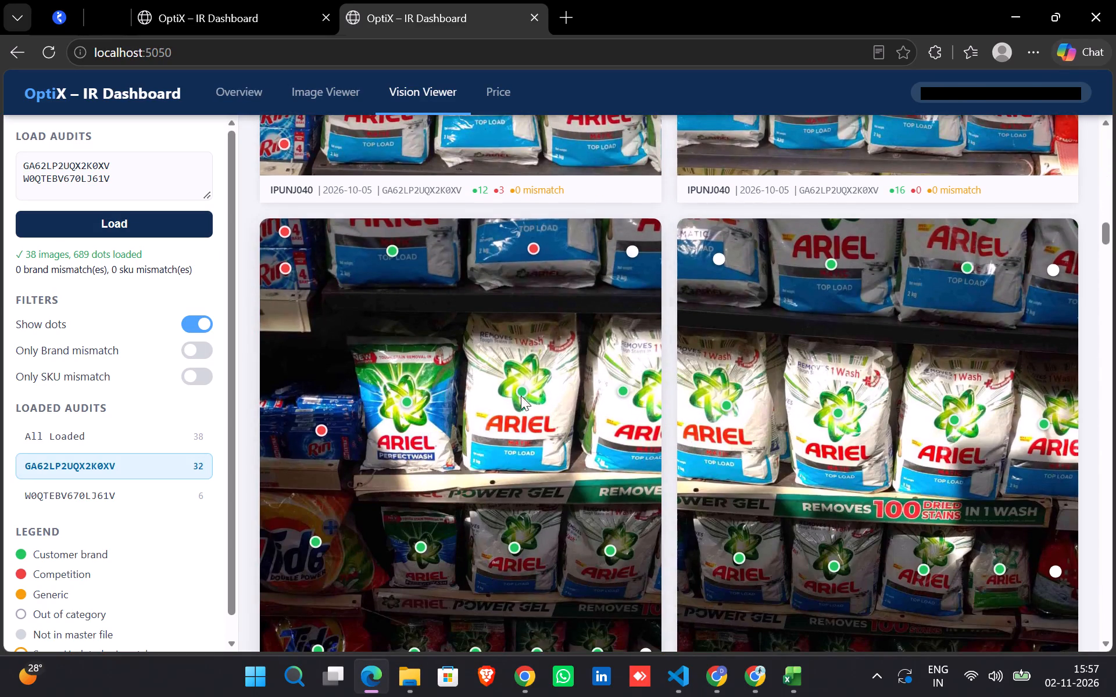
scroll(837, 418, down, 9)
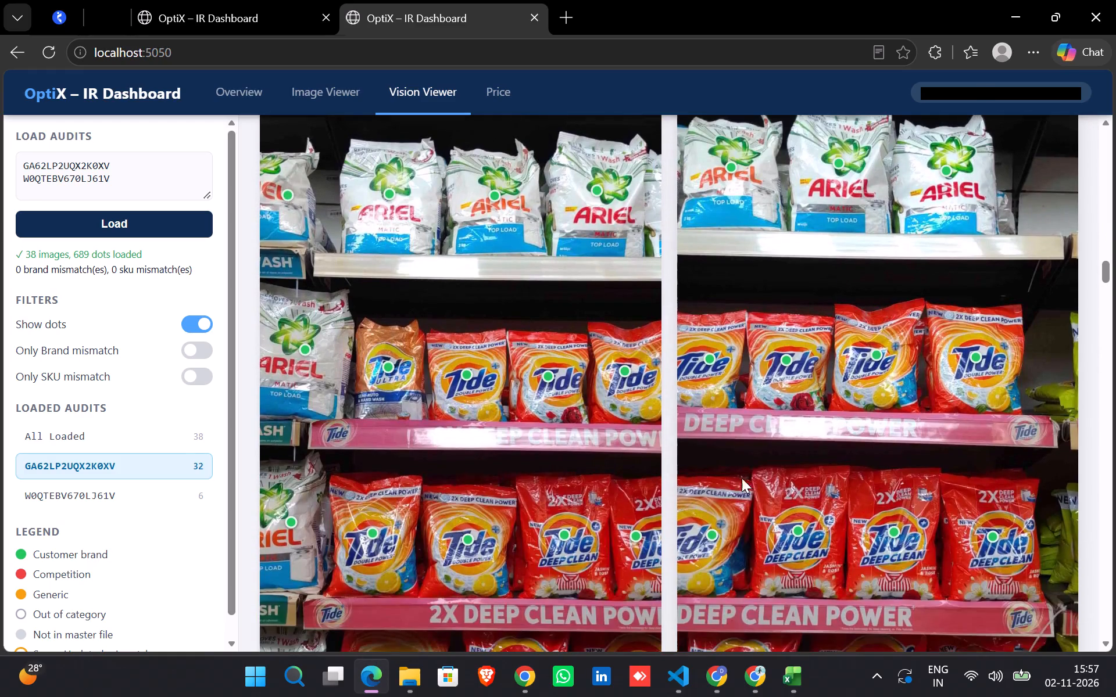
scroll(548, 542, down, 10)
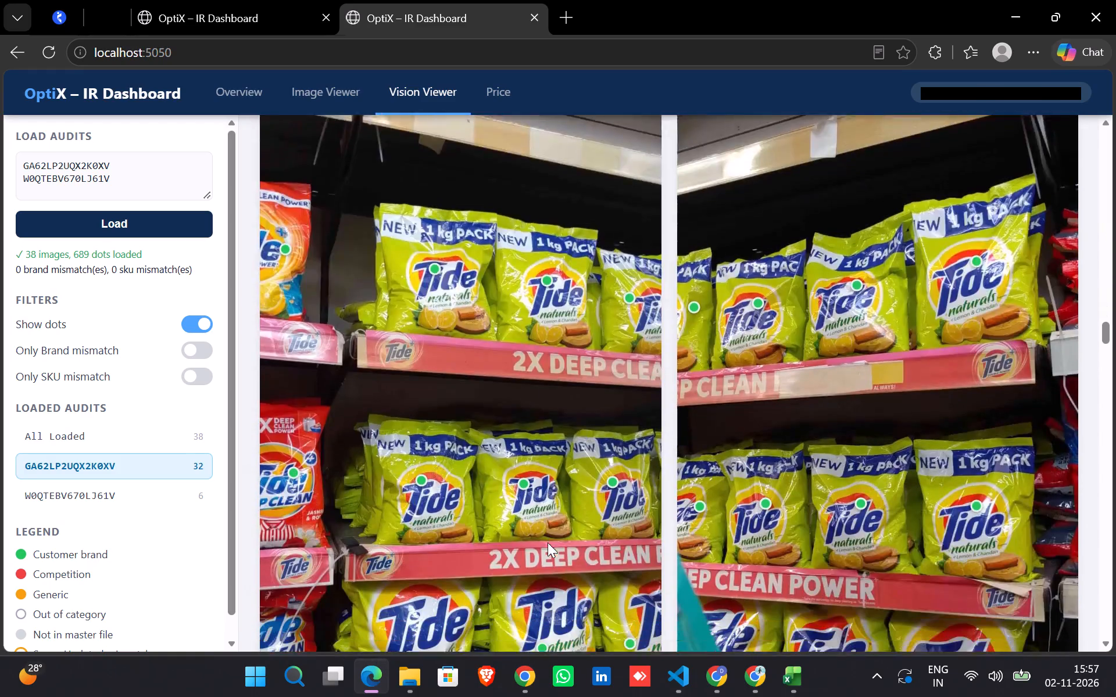
Compare the model and updated brand and SKU labels on the Surf Excel and Rin packs, reviewing audit GA62LP2UQX2K0XV's remaining images.
scroll(548, 542, down, 14)
scroll(548, 542, up, 1)
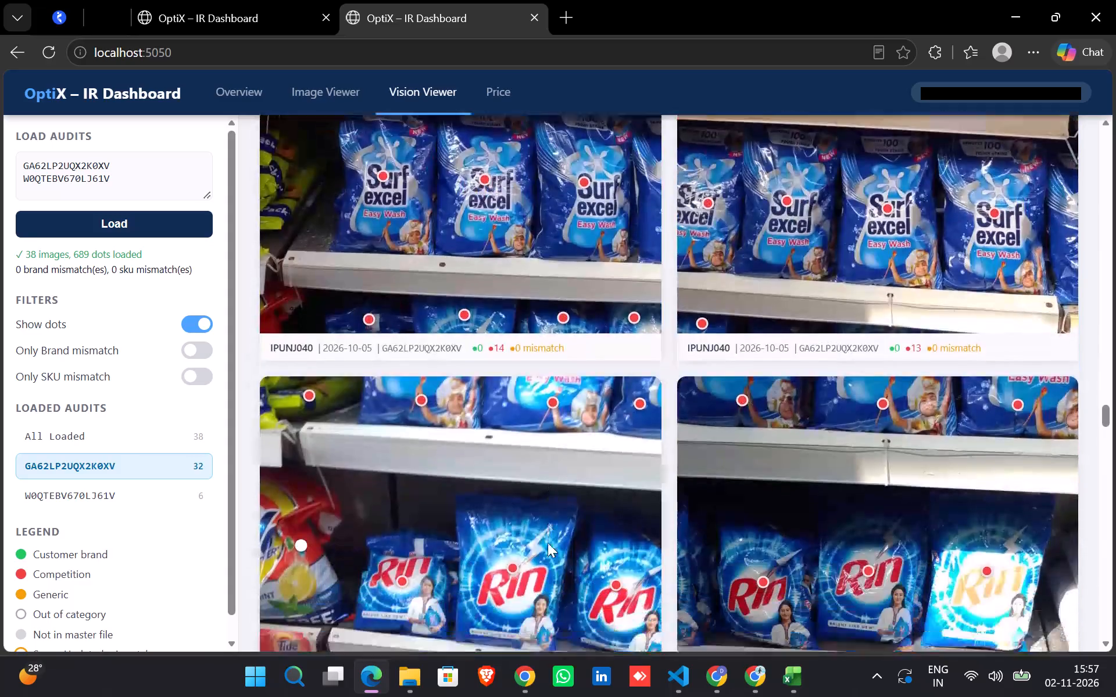
scroll(548, 542, up, 1)
scroll(546, 502, down, 2)
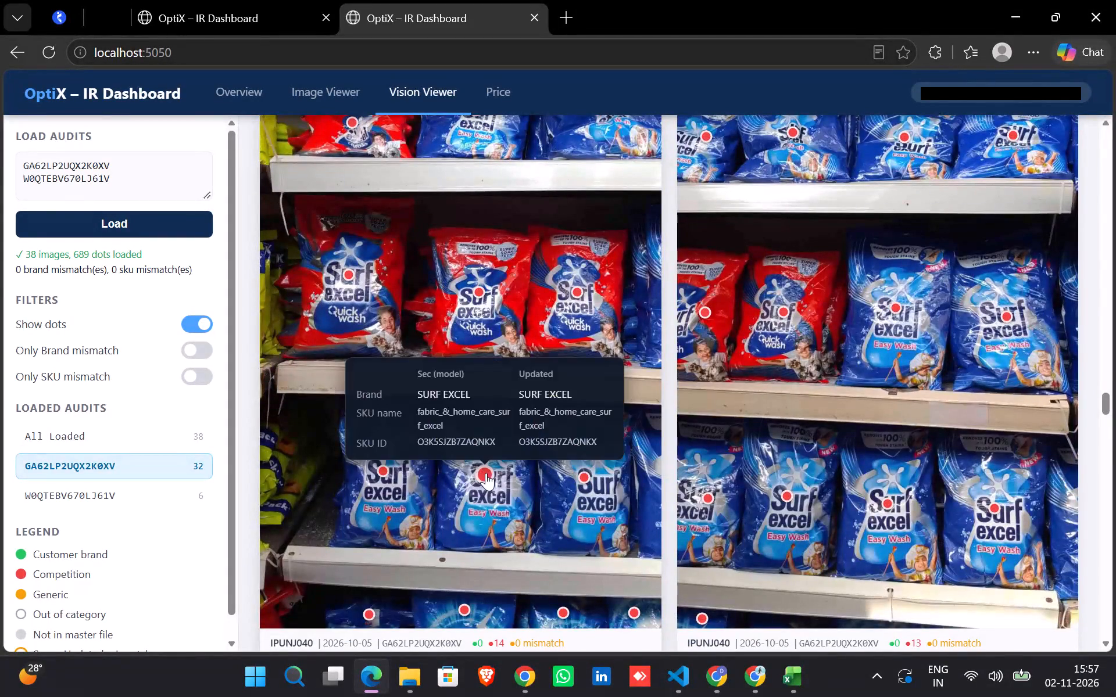
scroll(486, 473, down, 6)
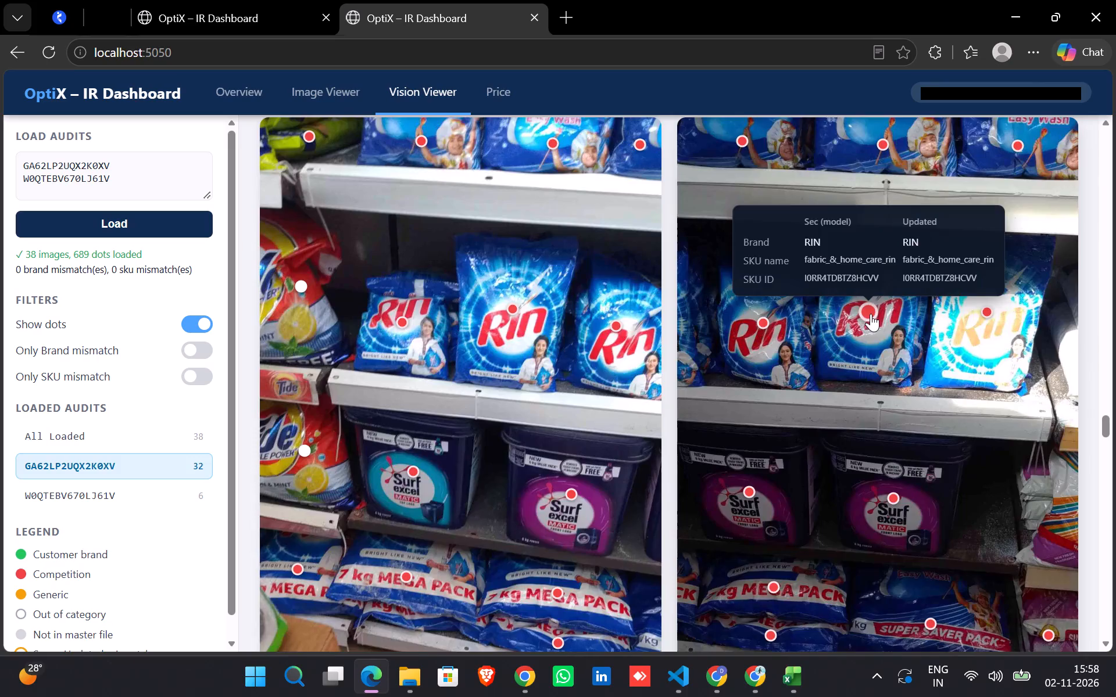
scroll(798, 443, down, 8)
scroll(630, 496, down, 1)
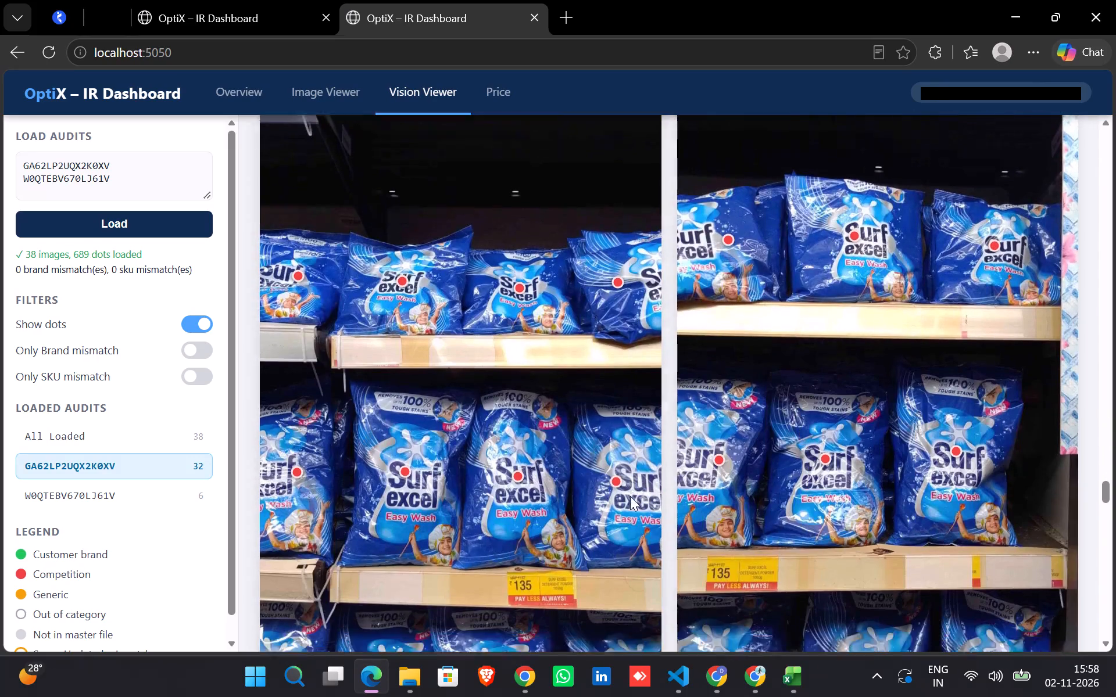
scroll(630, 496, down, 10)
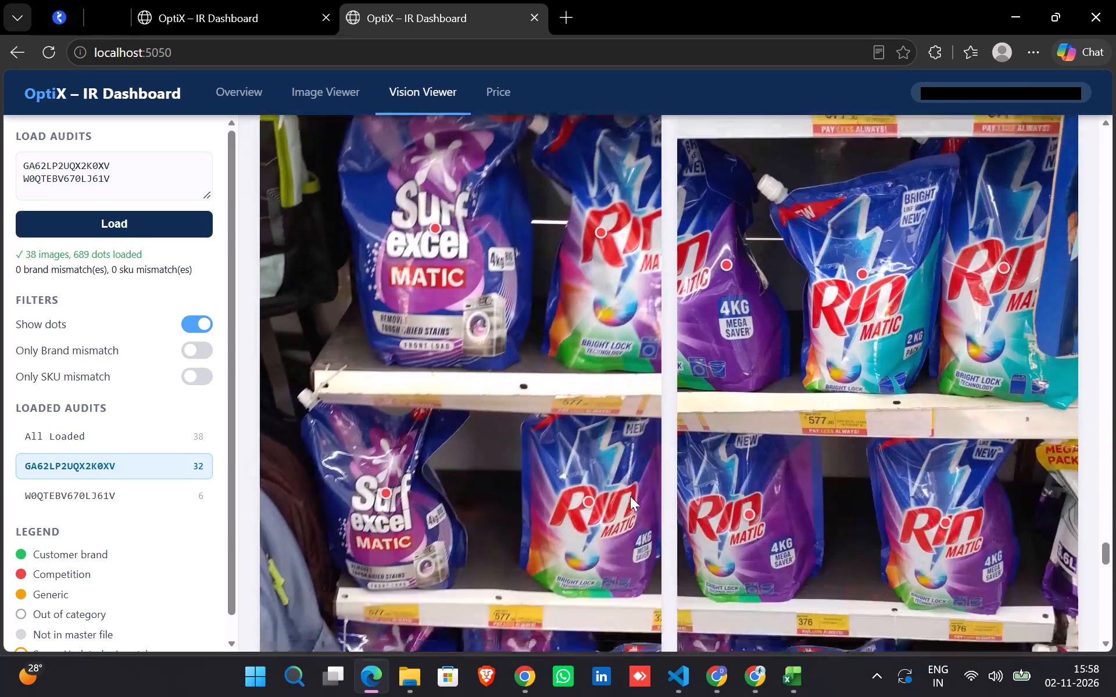
scroll(630, 496, down, 9)
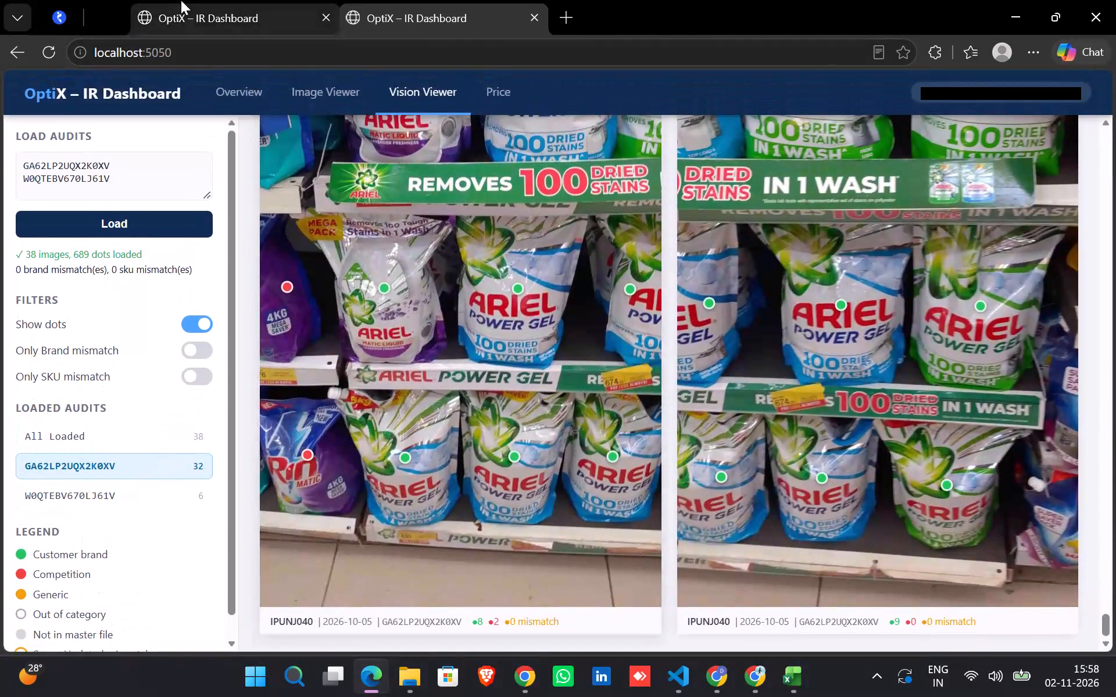
In the dashboard tab where JIZPQTLKXEYRSYC is loaded, show only audit GA62LP2UQX2K0XV's images under the brand mismatch filter.
click(183, 0)
scroll(374, 334, up, 8)
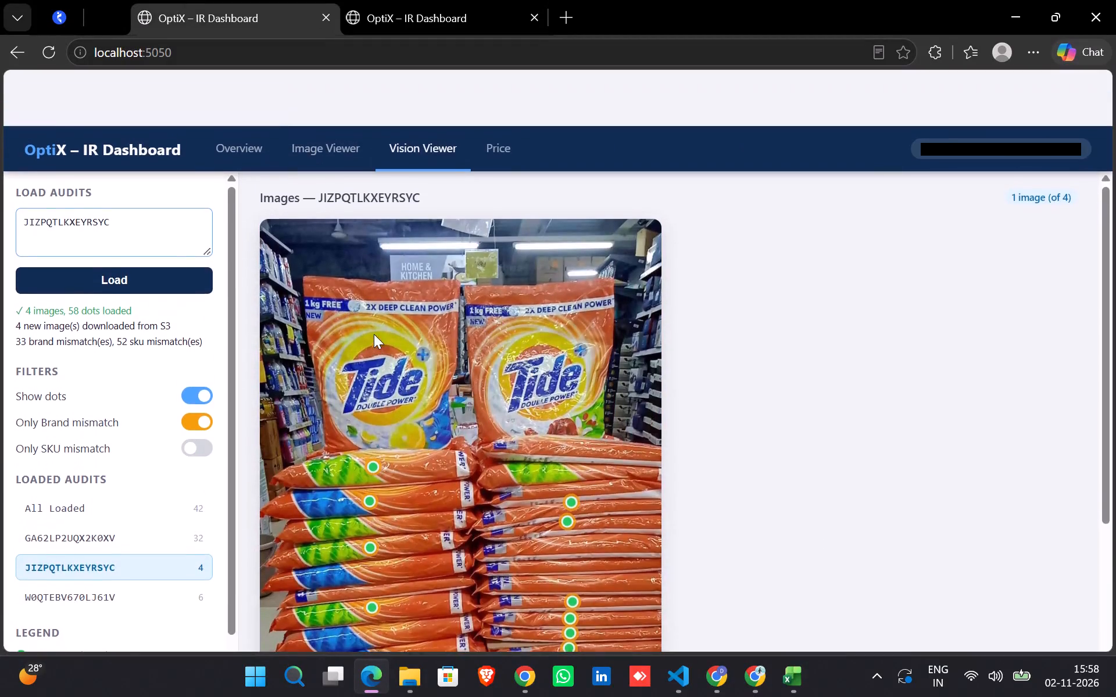
click(86, 465)
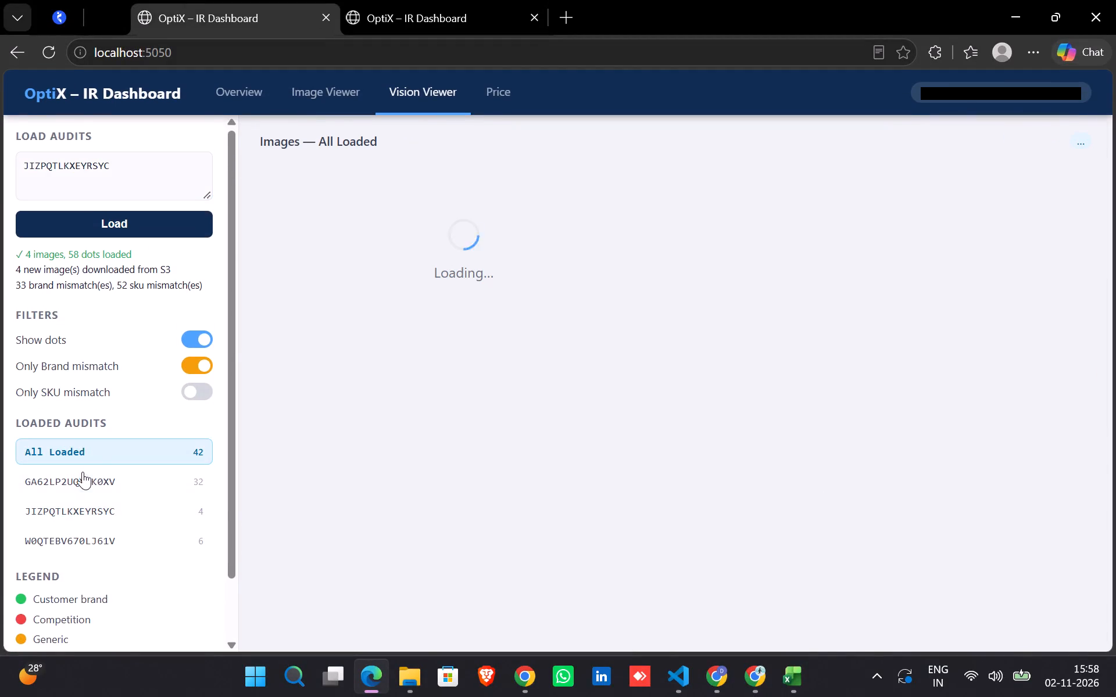
click(81, 475)
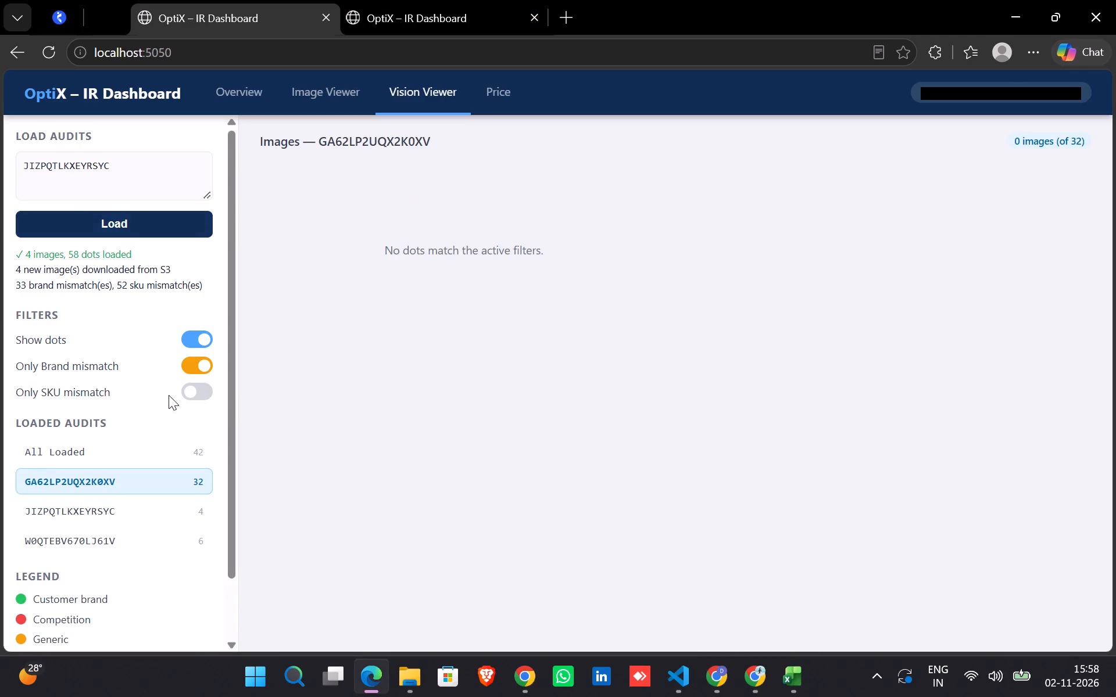
scroll(169, 395, up, 1)
Return to the unfiltered dashboard tab and re-examine the Ariel, Surf Excel and Rin pouch images of audit GA62LP2UQX2K0XV.
click(406, 0)
scroll(379, 331, up, 2)
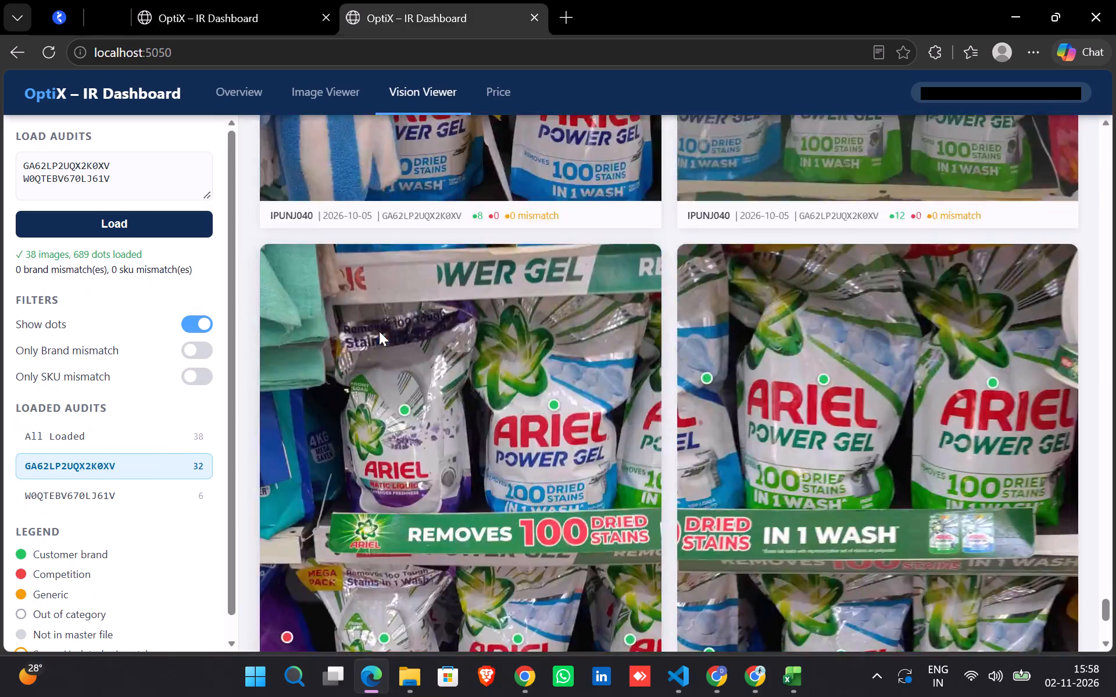
scroll(379, 331, up, 9)
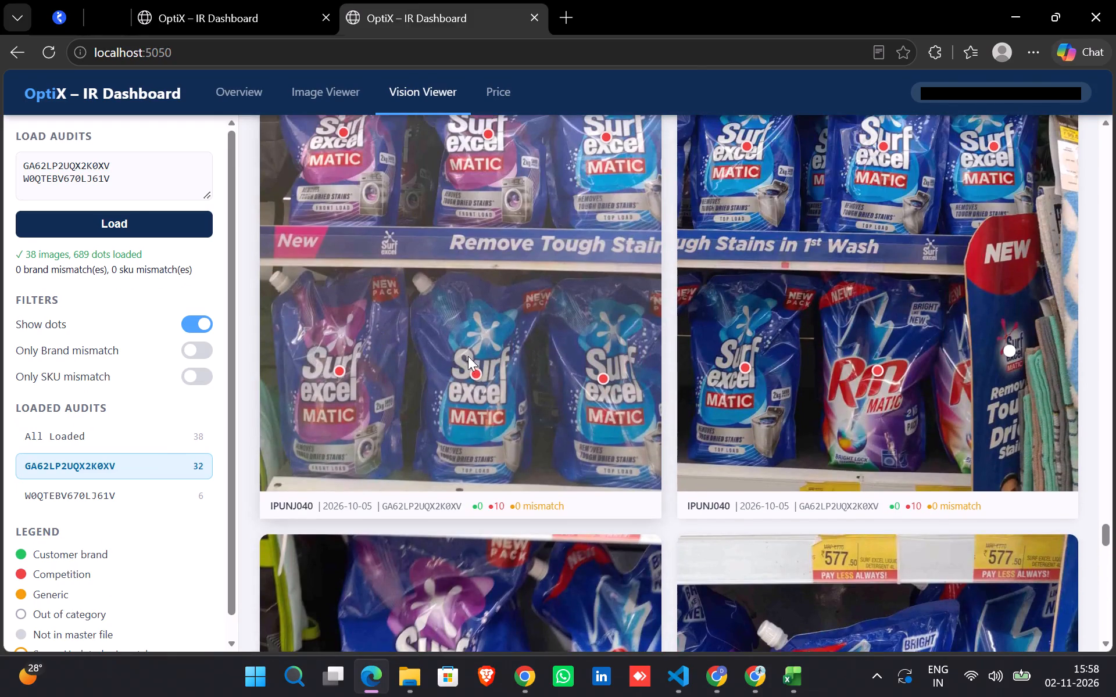
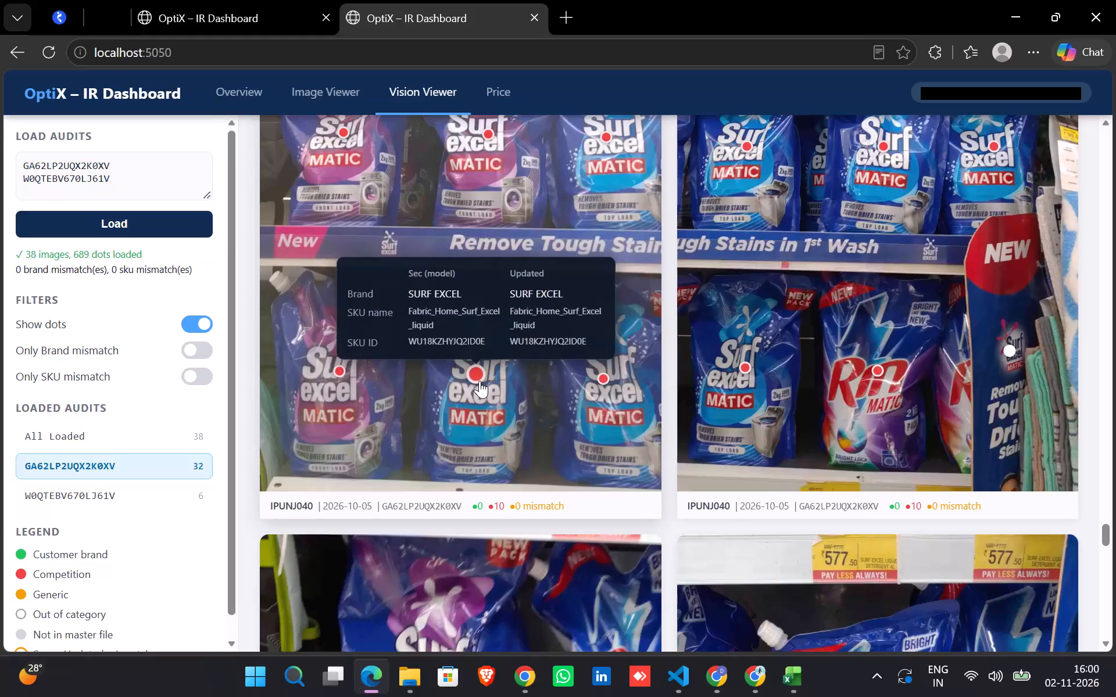
Show only audit W0QTEBV670LJ61V's images and examine the detection dots on its Tide, Surf Excel and Ariel stacks.
scroll(480, 380, up, 3)
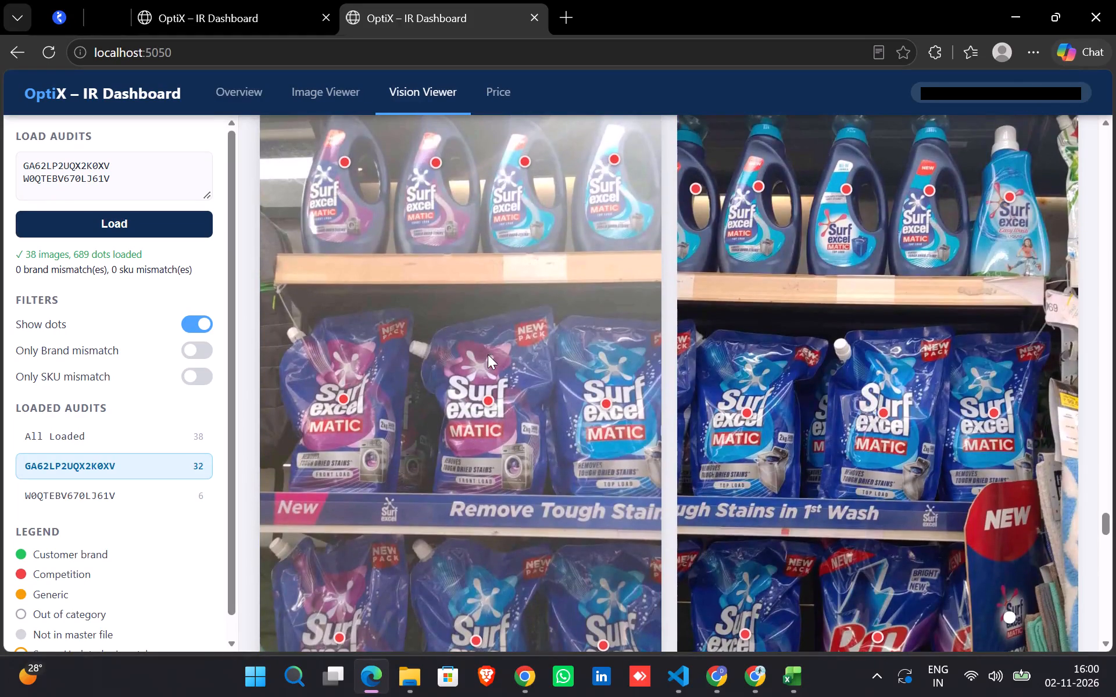
click(112, 490)
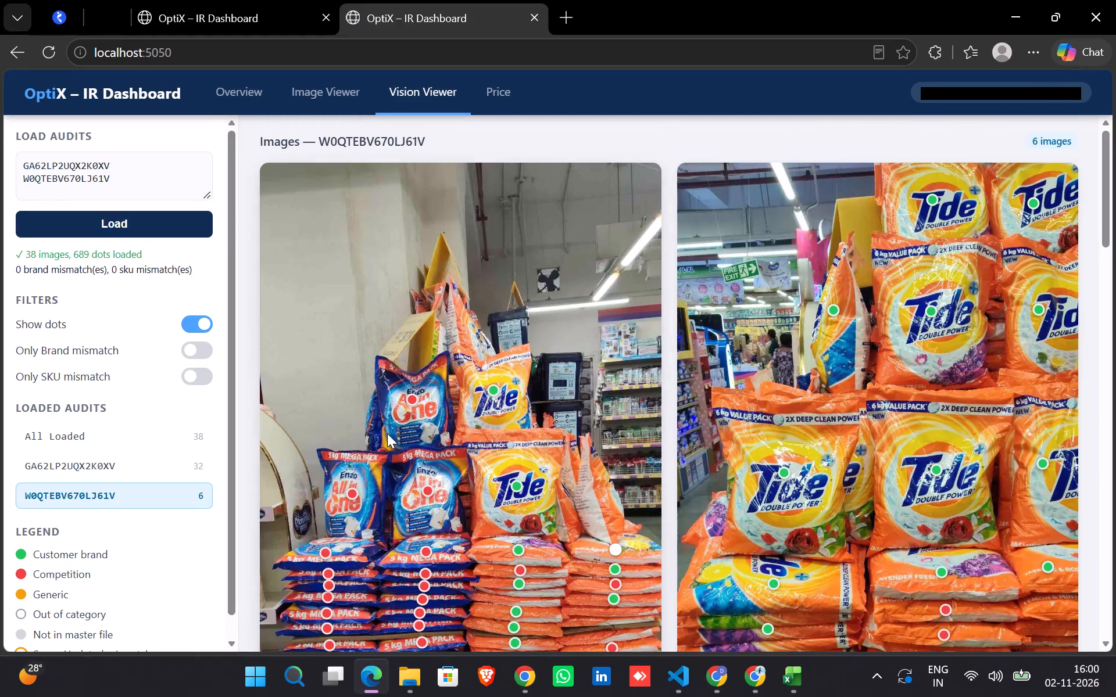
scroll(487, 495, down, 8)
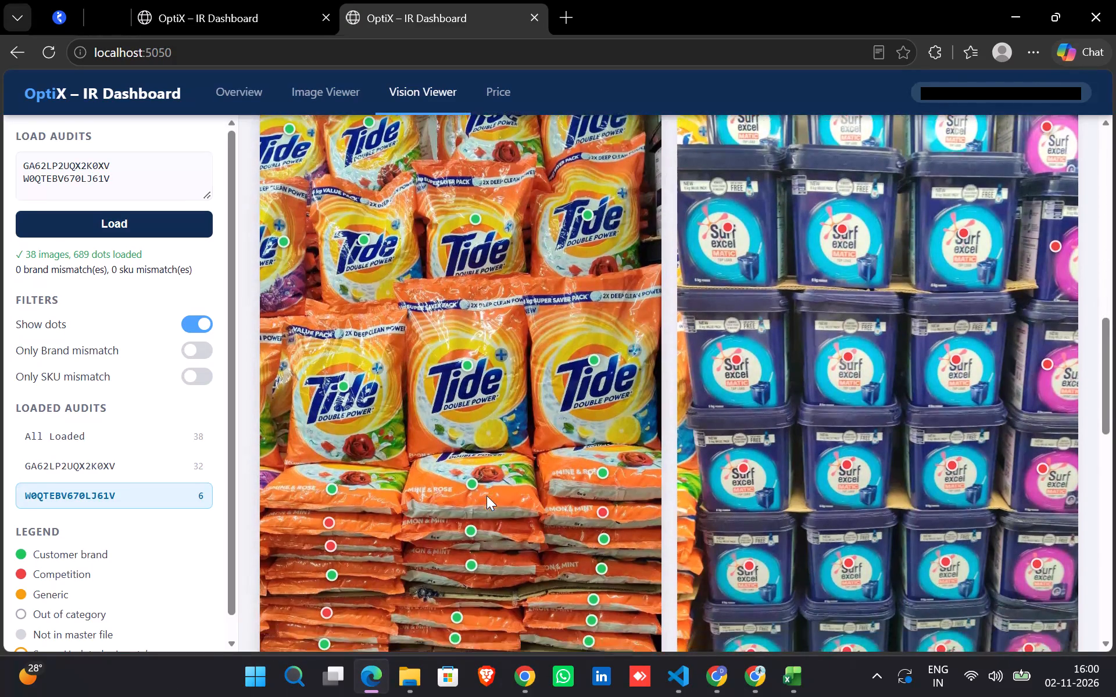
scroll(850, 355, down, 3)
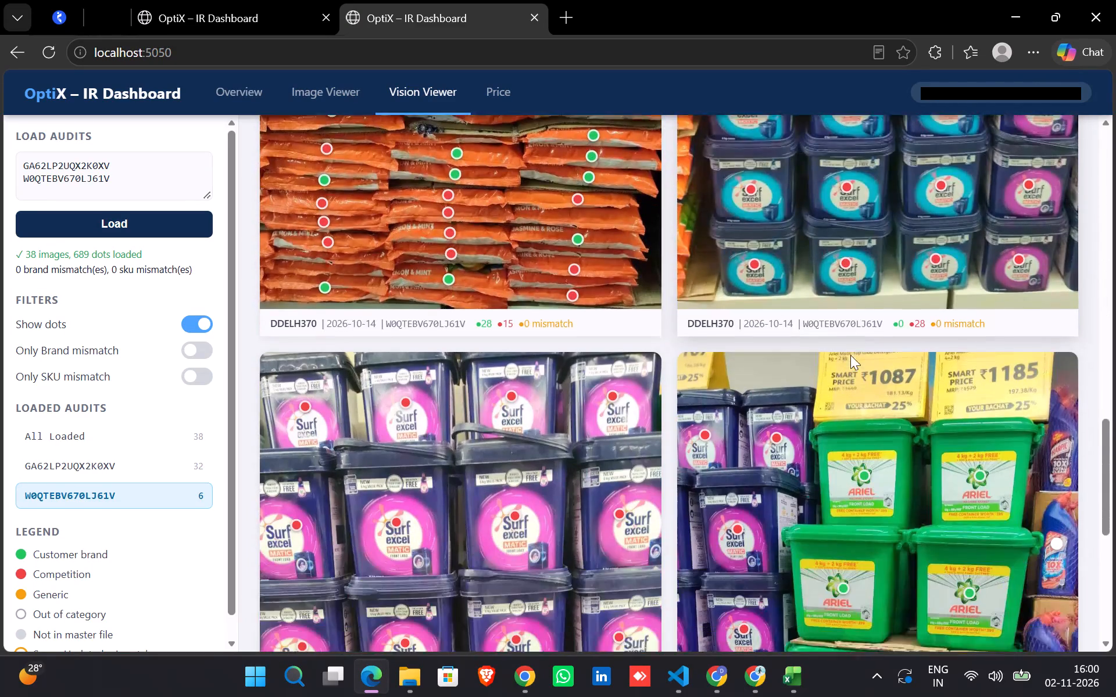
scroll(850, 355, down, 3)
scroll(518, 422, down, 8)
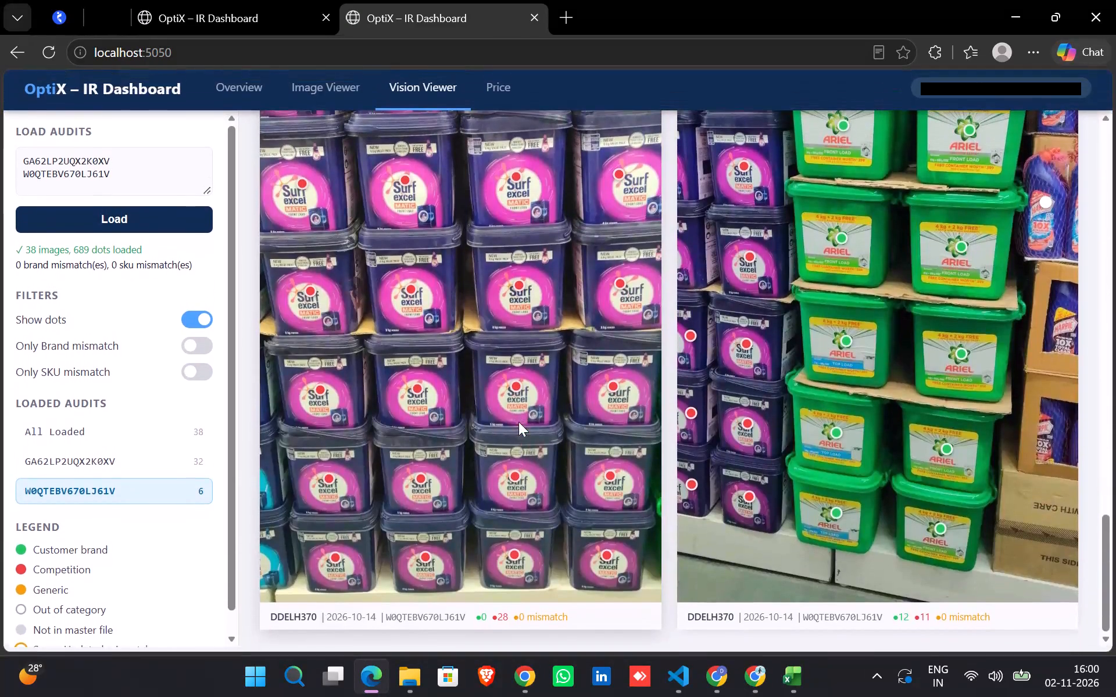
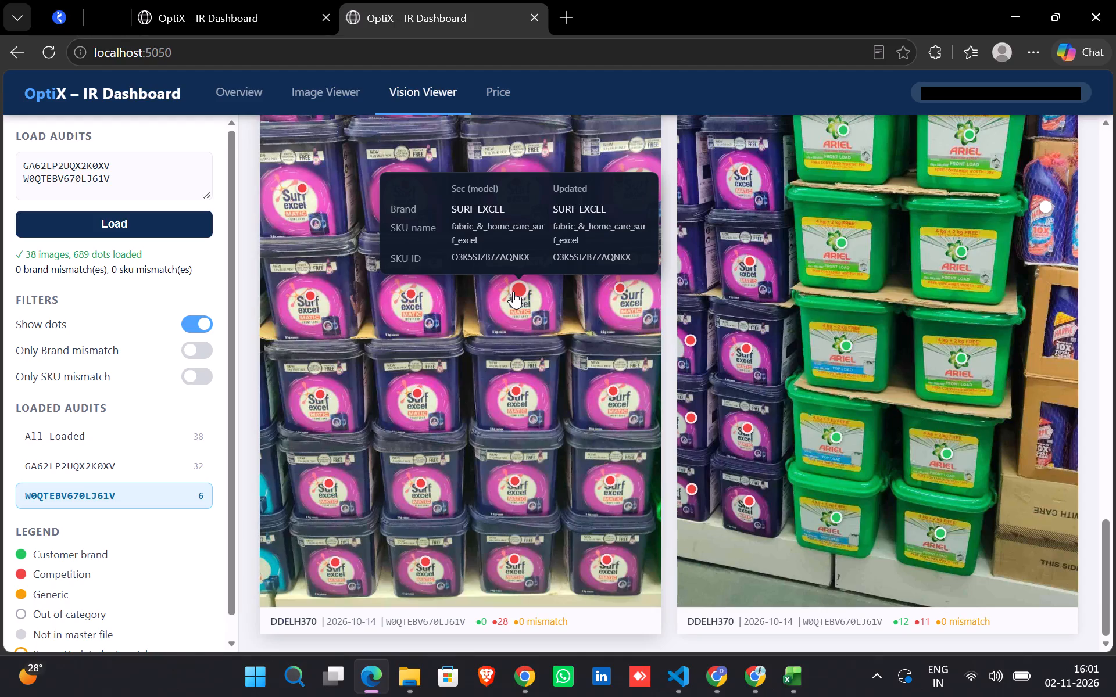
Show only audit GA62LP2UQX2K0XV's images and examine the detection dots on its Tide, Ariel, Surf Excel and Rin shelves.
scroll(513, 291, up, 4)
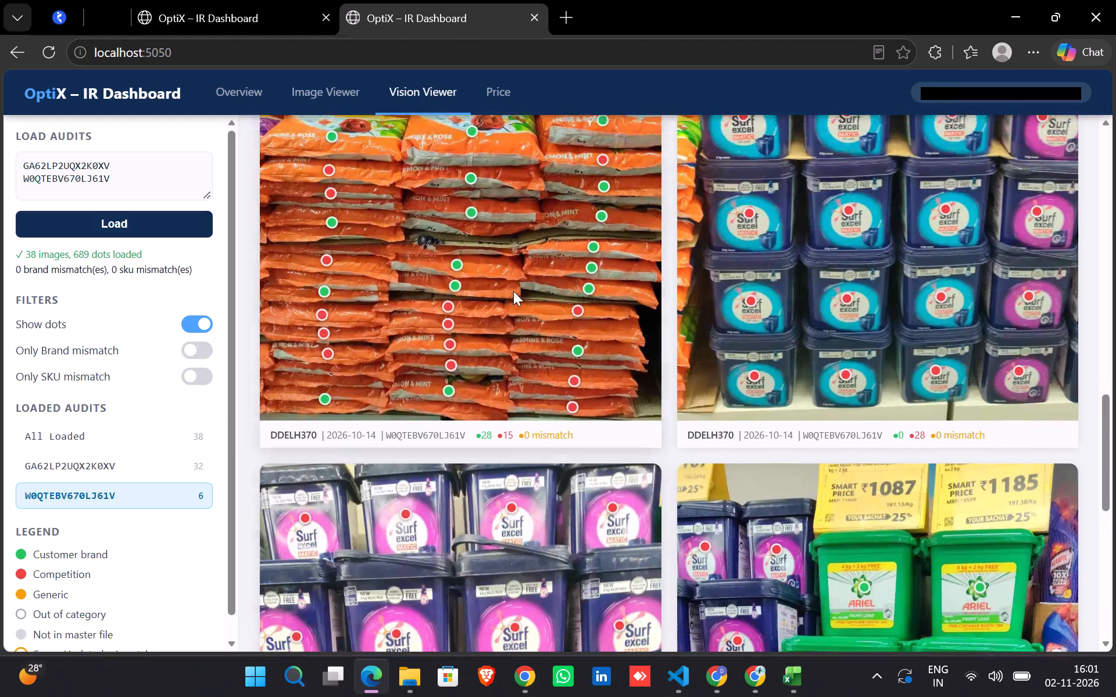
scroll(513, 291, up, 5)
click(123, 470)
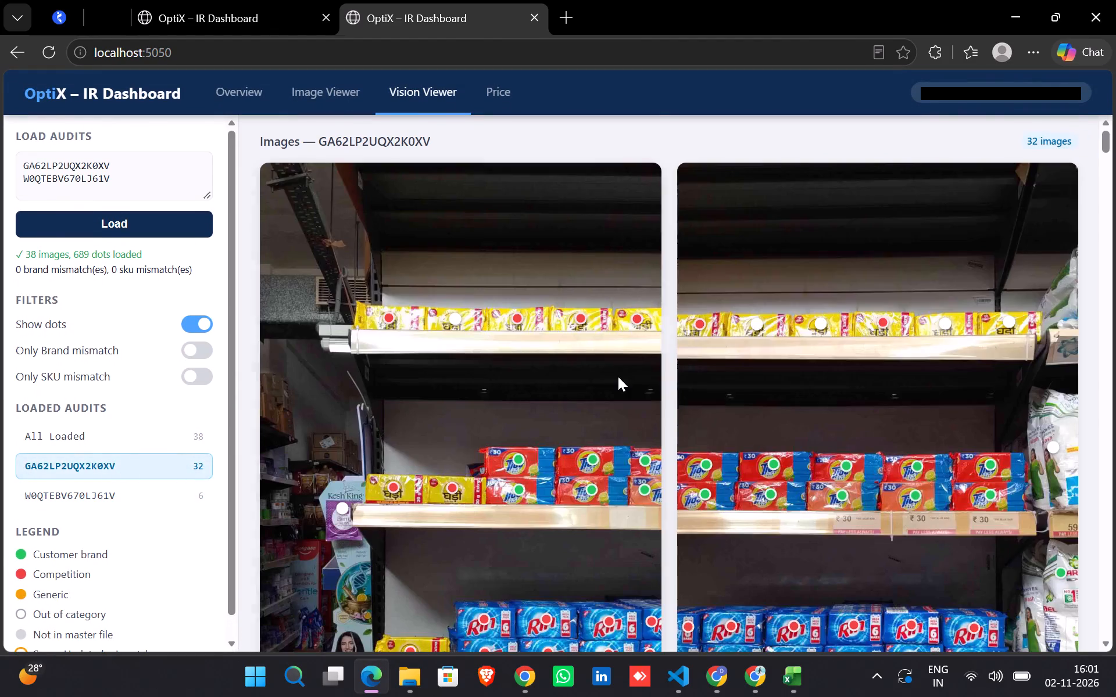
scroll(618, 376, down, 8)
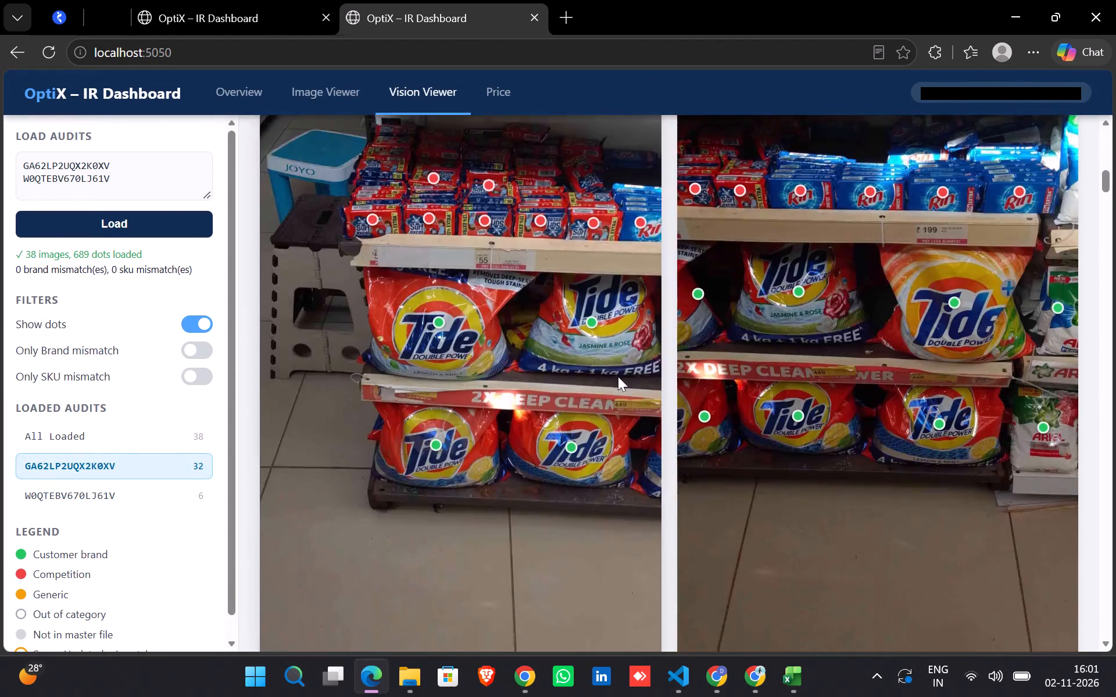
scroll(618, 376, down, 10)
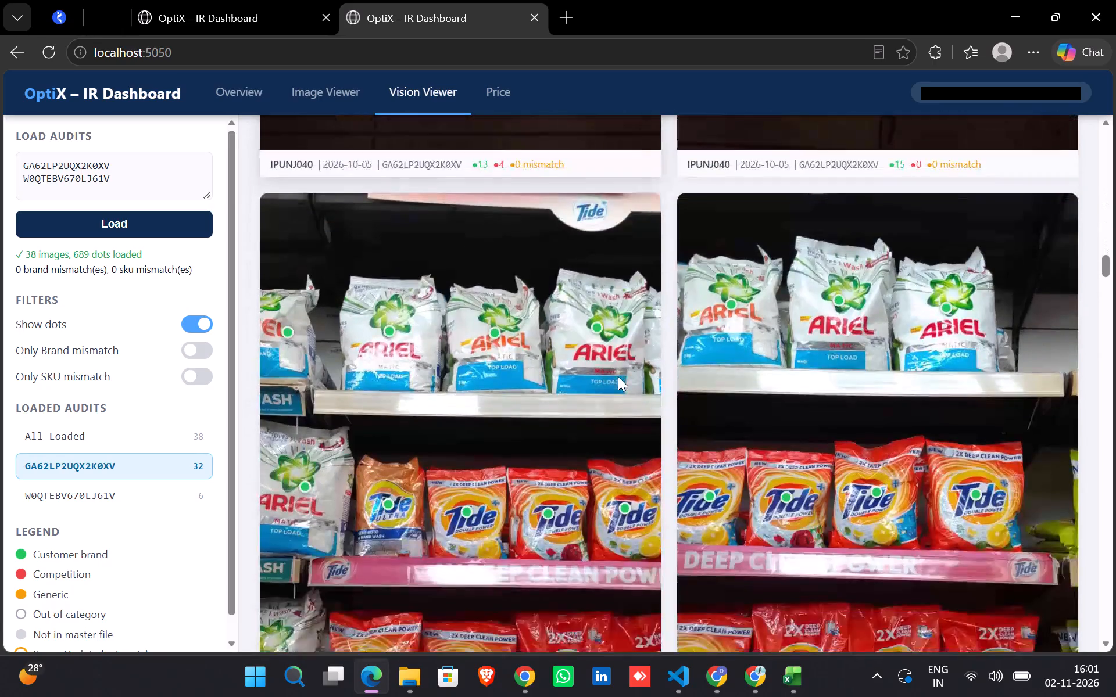
scroll(618, 376, down, 10)
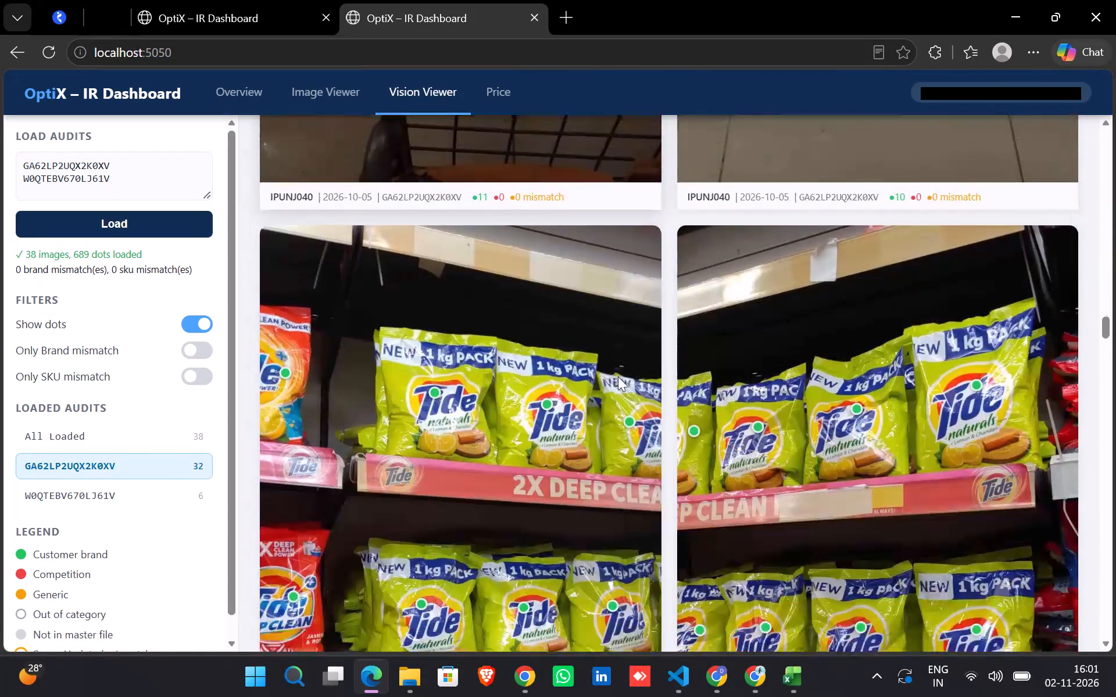
scroll(618, 376, down, 6)
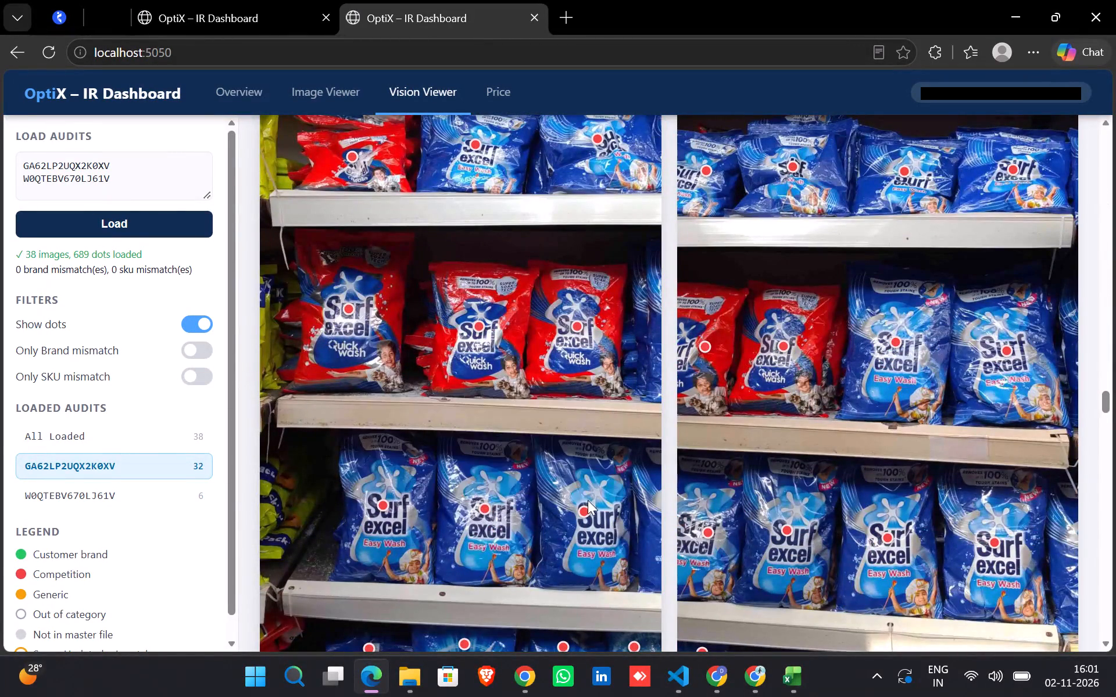
scroll(790, 524, down, 1)
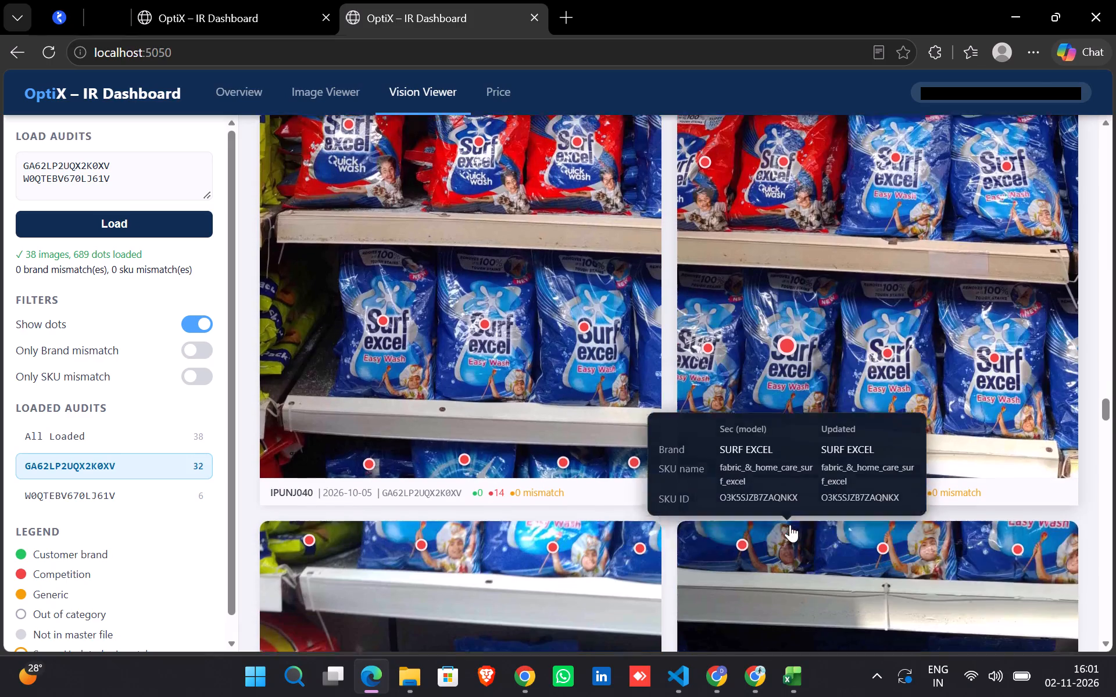
scroll(790, 524, down, 1)
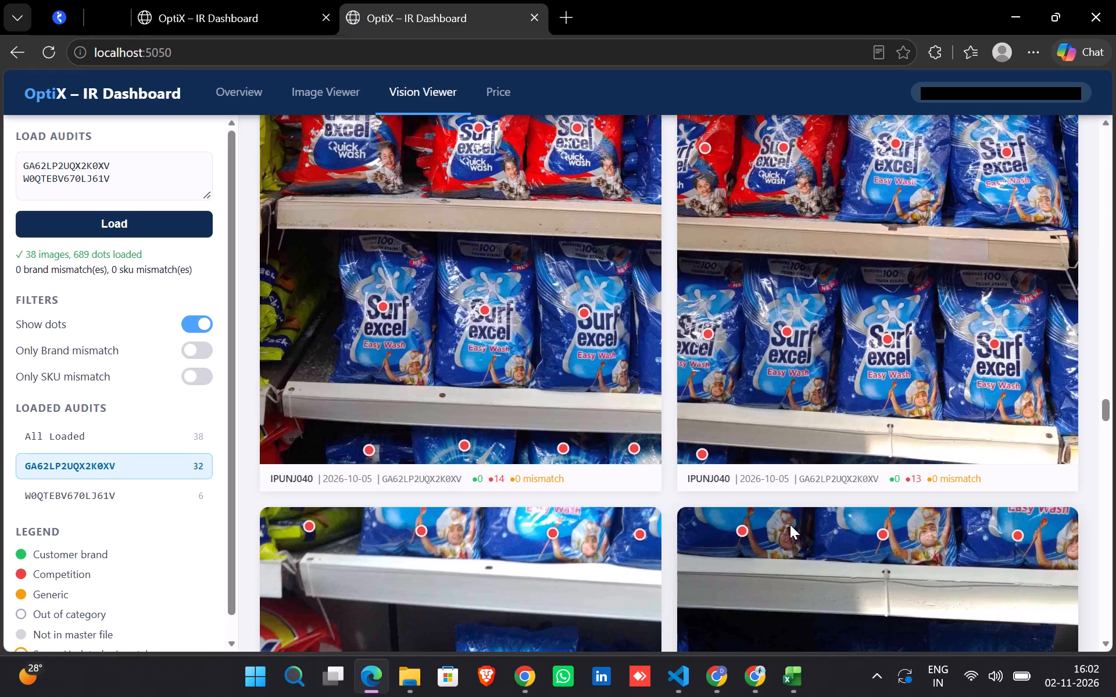
scroll(790, 524, down, 2)
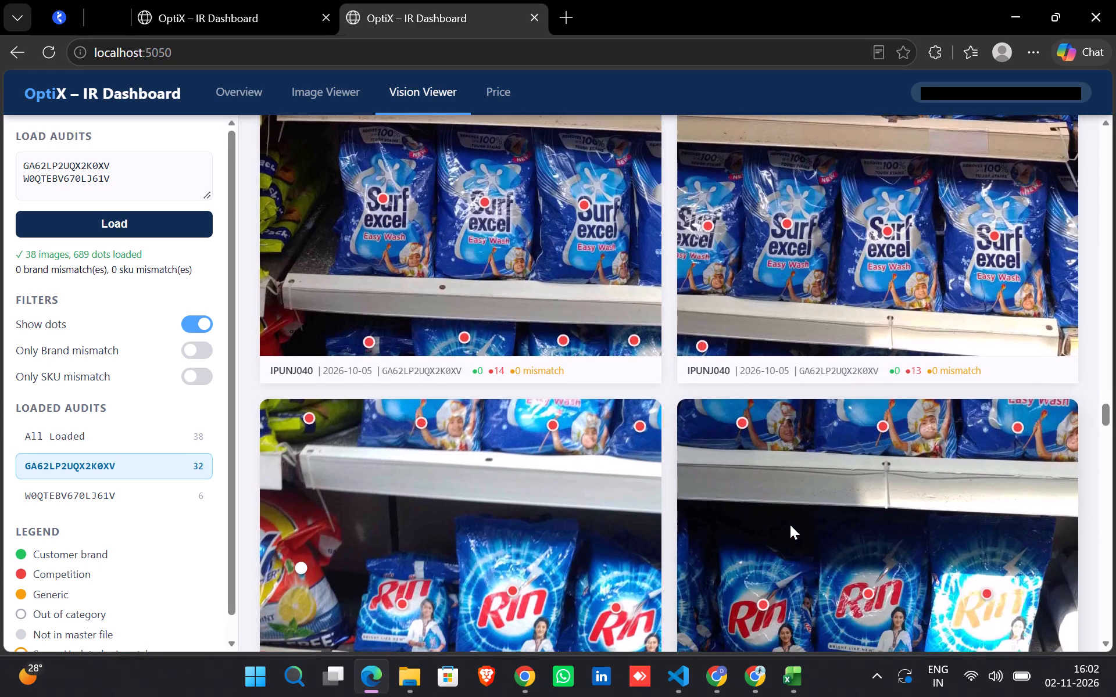
scroll(790, 524, down, 2)
scroll(503, 483, down, 1)
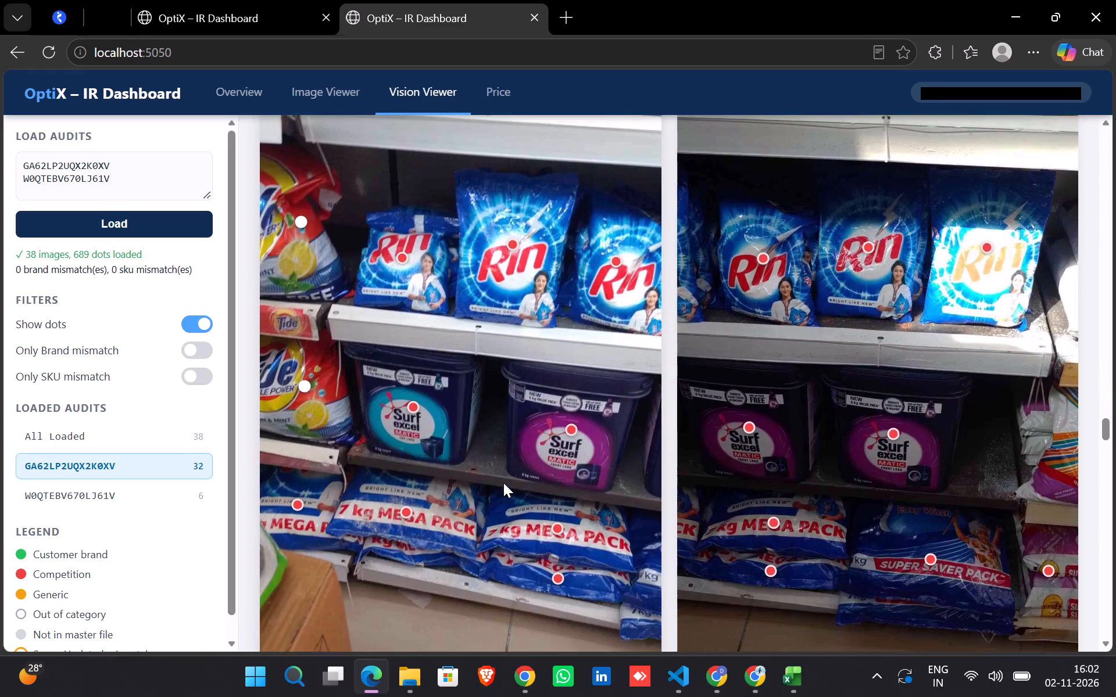
scroll(503, 483, down, 1)
Re-examine the dots on GA62LP2UQX2K0XV's Surf Excel Easy Wash shelves and review its remaining images through the Ariel Power Gel shelves.
scroll(774, 302, up, 2)
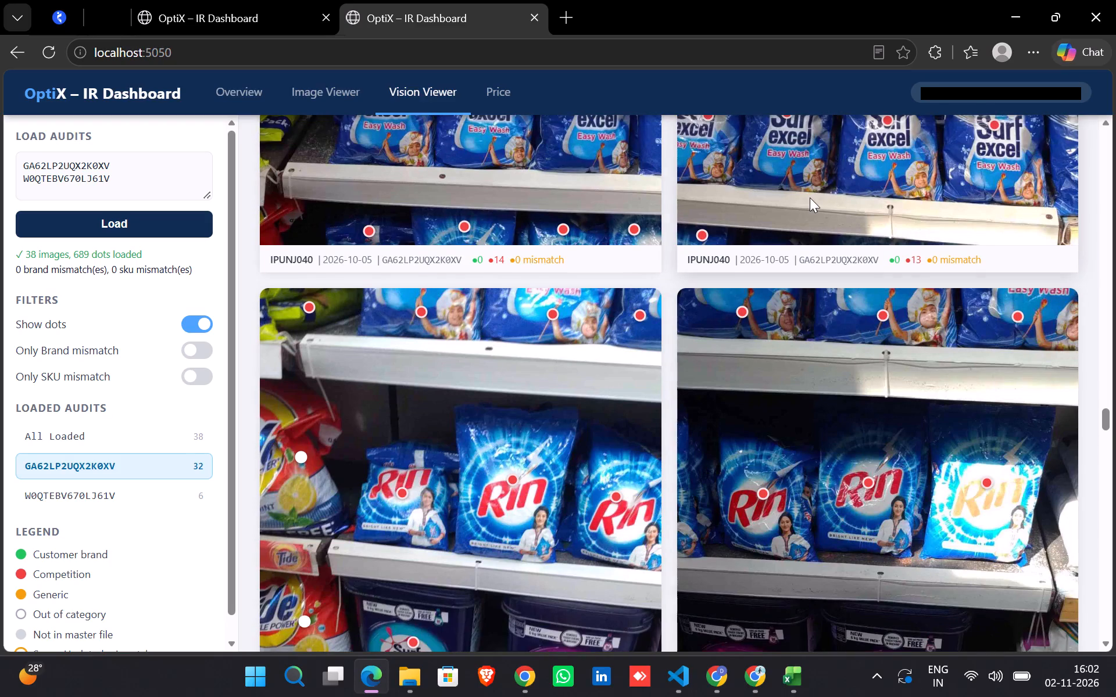
scroll(810, 197, up, 1)
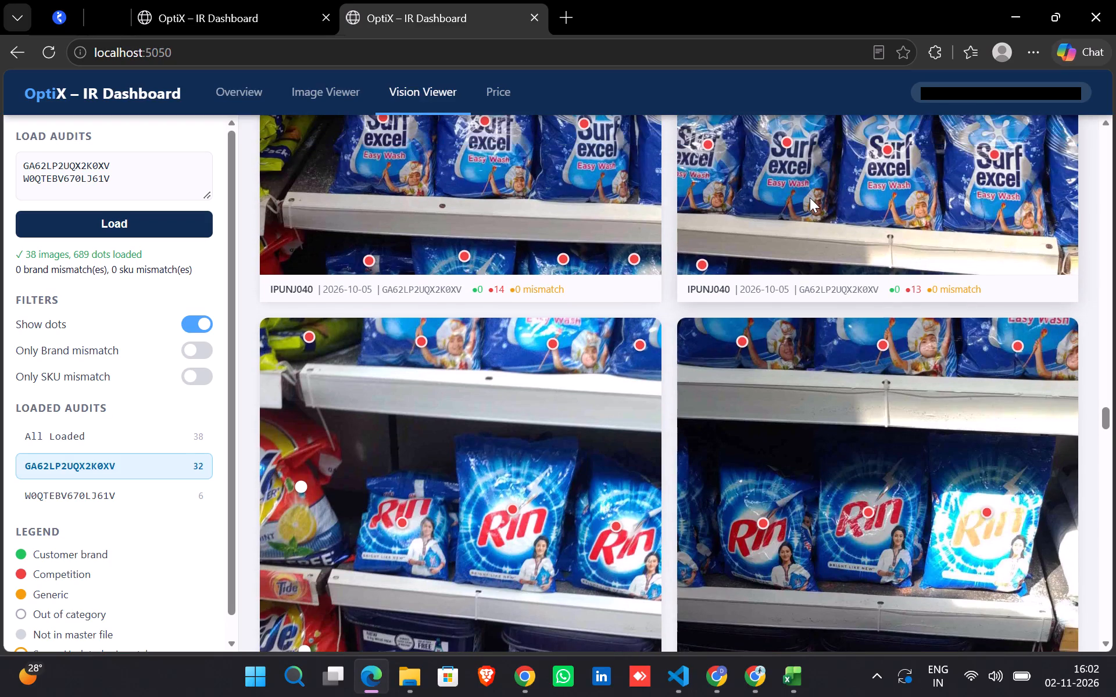
scroll(810, 197, up, 1)
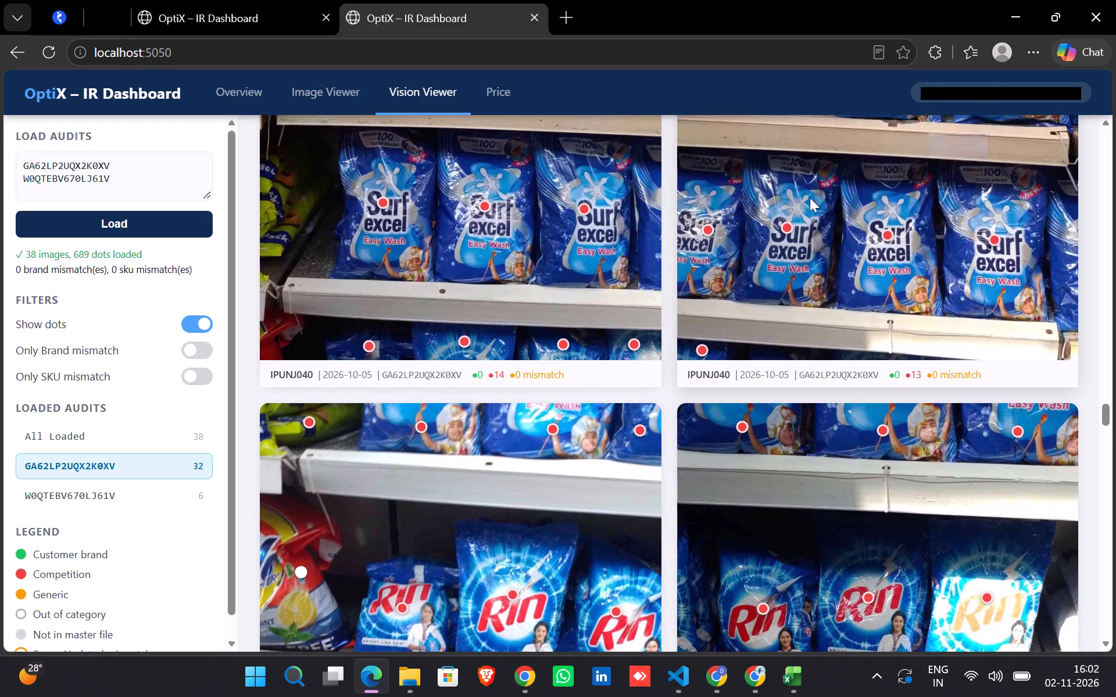
scroll(810, 197, up, 1)
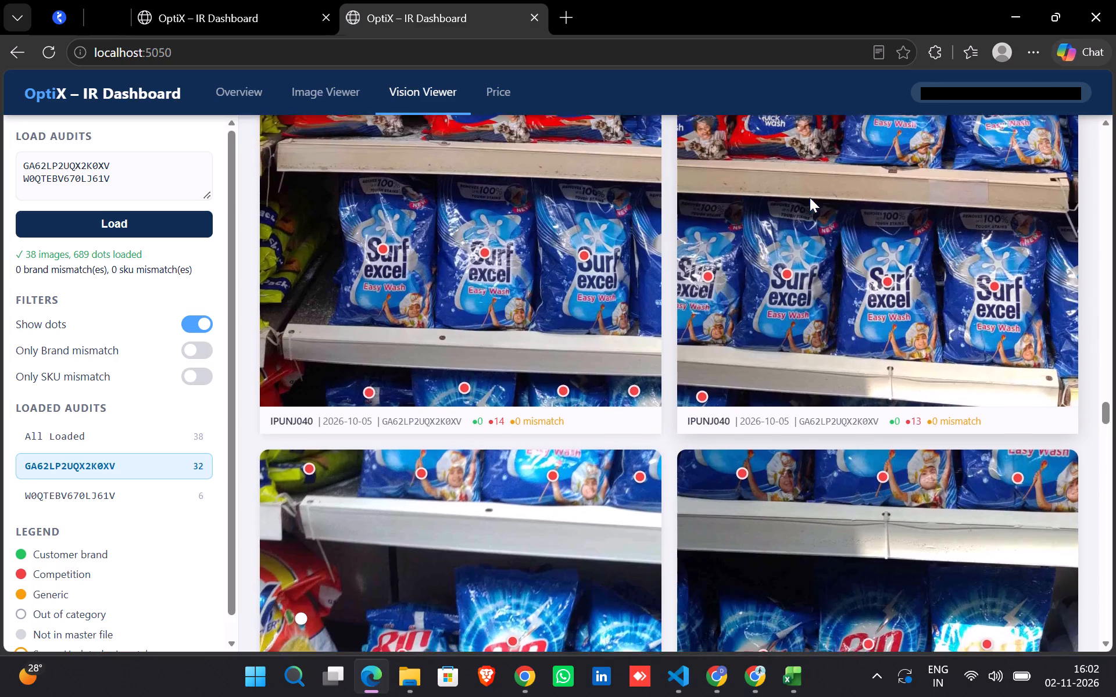
scroll(810, 197, up, 1)
click(810, 197)
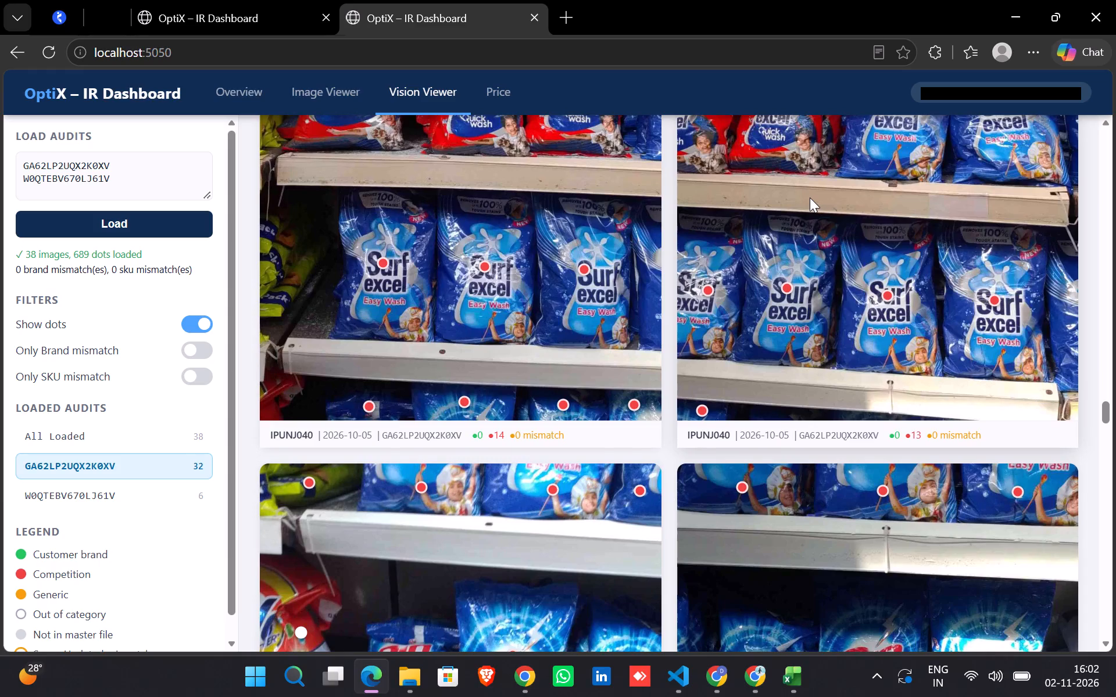
scroll(810, 197, down, 7)
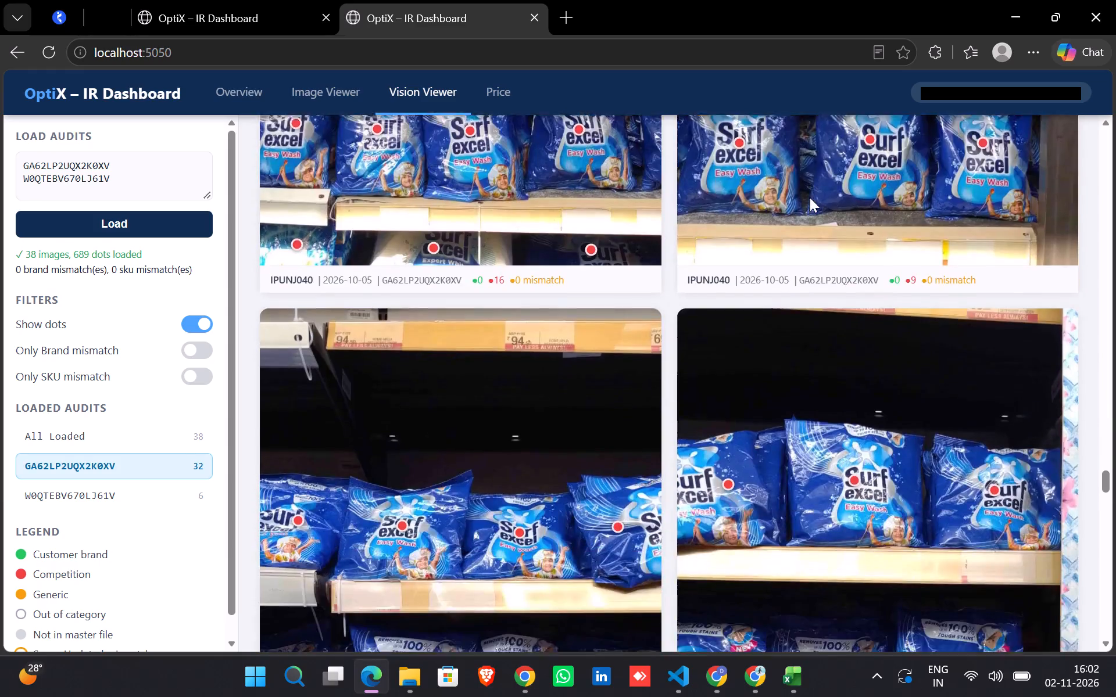
scroll(810, 197, down, 3)
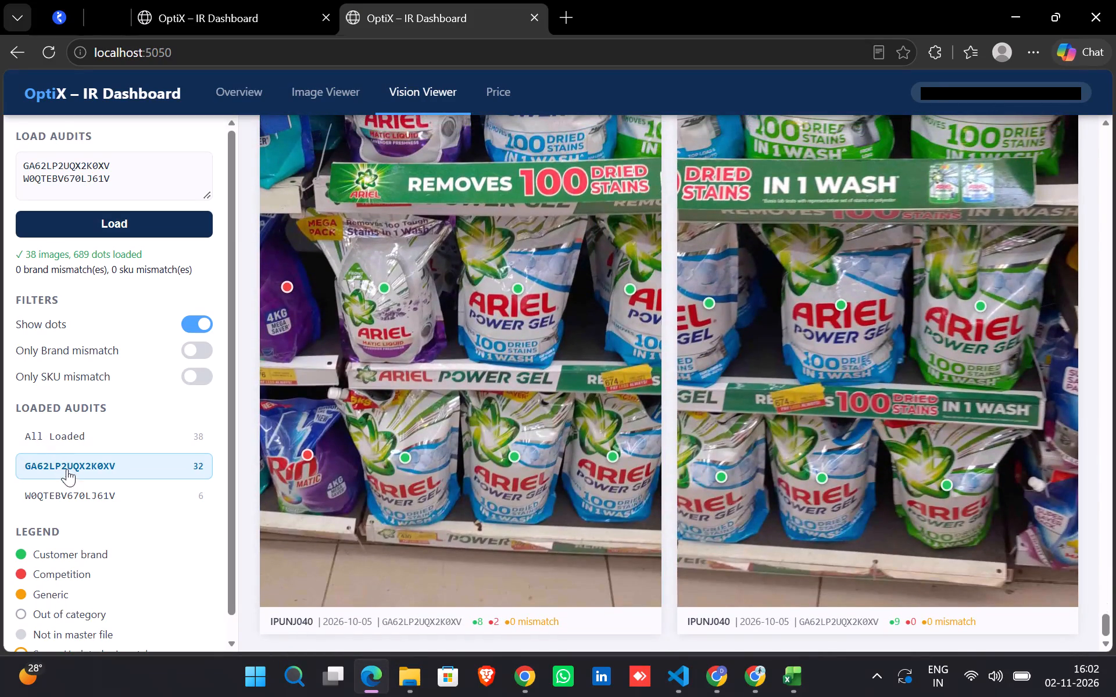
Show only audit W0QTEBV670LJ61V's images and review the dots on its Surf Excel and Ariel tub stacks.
click(79, 489)
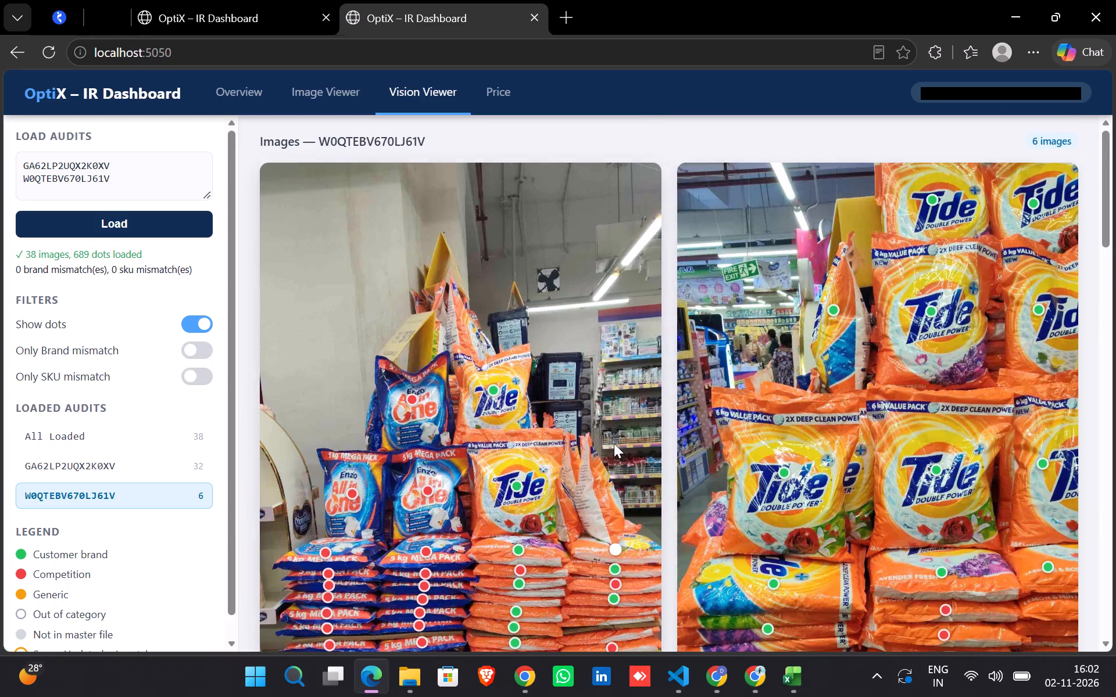
scroll(614, 443, down, 9)
scroll(614, 443, up, 1)
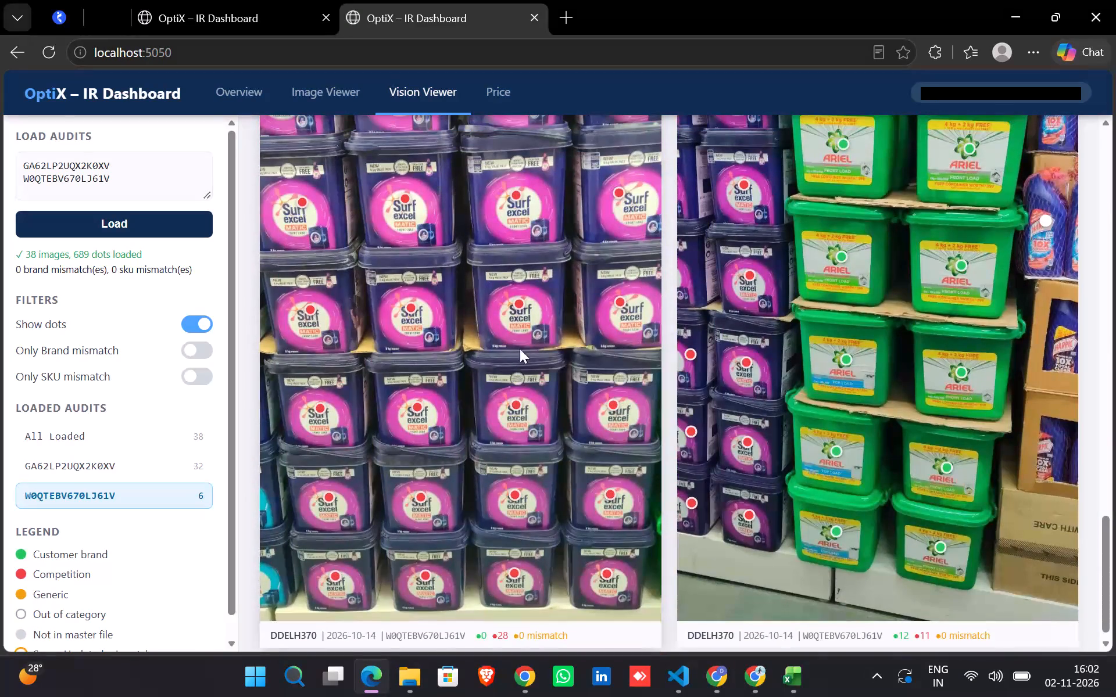